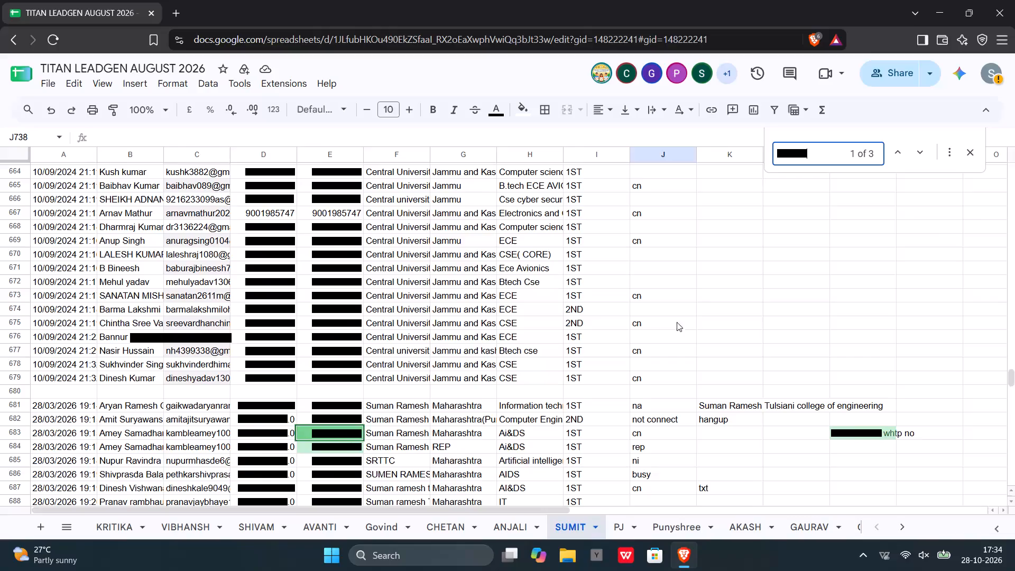
Clear the existing search term from the find-in-sheet field on the SUMIT sheet.
{"action": "left_click", "coordinate": [834, 152]}
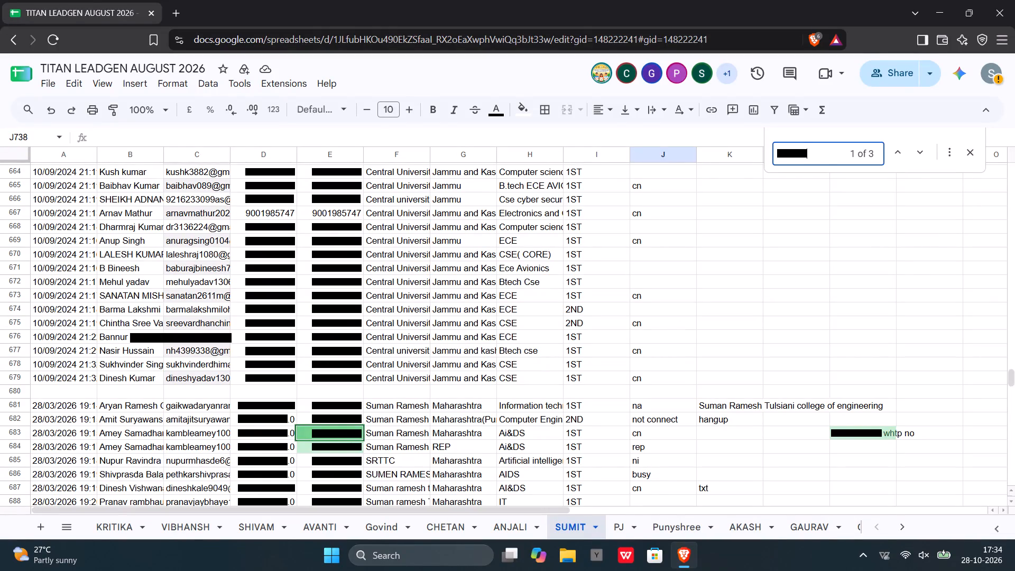
{"action": "key", "text": "BackSpace"}
{"action": "key", "text": "BackSpace"}
{"action": "key", "text": "BackSpace"}
{"action": "key", "text": "BackSpace"}
{"action": "key", "text": "BackSpace"}
{"action": "key", "text": "BackSpace"}
{"action": "key", "text": "BackSpace"}
{"action": "key", "text": "BackSpace"}
{"action": "key", "text": "BackSpace"}
{"action": "key", "text": "BackSpace"}
{"action": "key", "text": "BackSpace"}
{"action": "key", "text": "BackSpace"}
{"action": "key", "text": "BackSpace"}
{"action": "key", "text": "BackSpace"}
{"action": "key", "text": "BackSpace"}
{"action": "key", "text": "BackSpace"}
{"action": "key", "text": "BackSpace"}
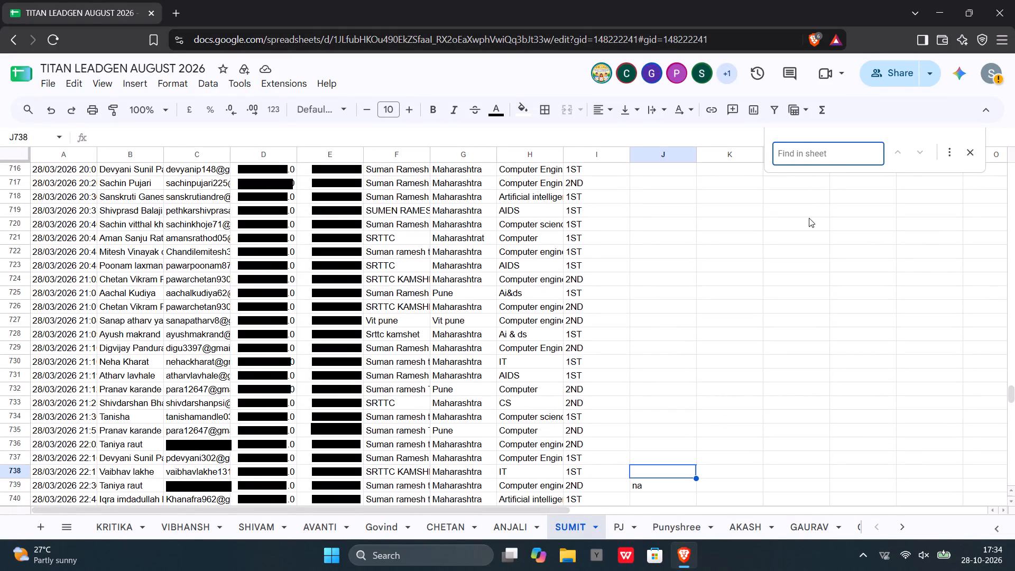
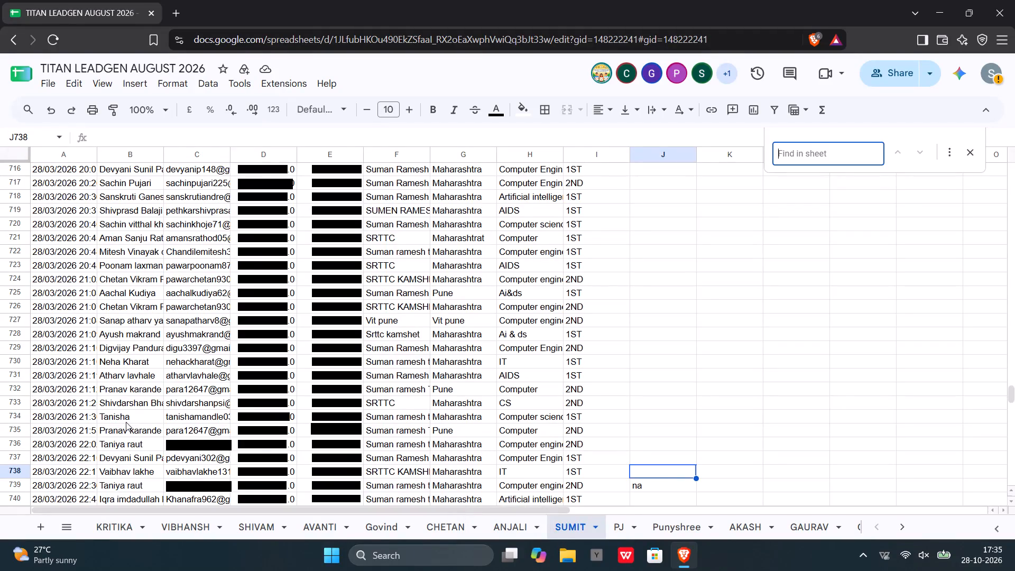
Copy the column E entry of the lead in row 734.
{"action": "right_click", "coordinate": [340, 417]}
{"action": "left_click", "coordinate": [392, 143]}
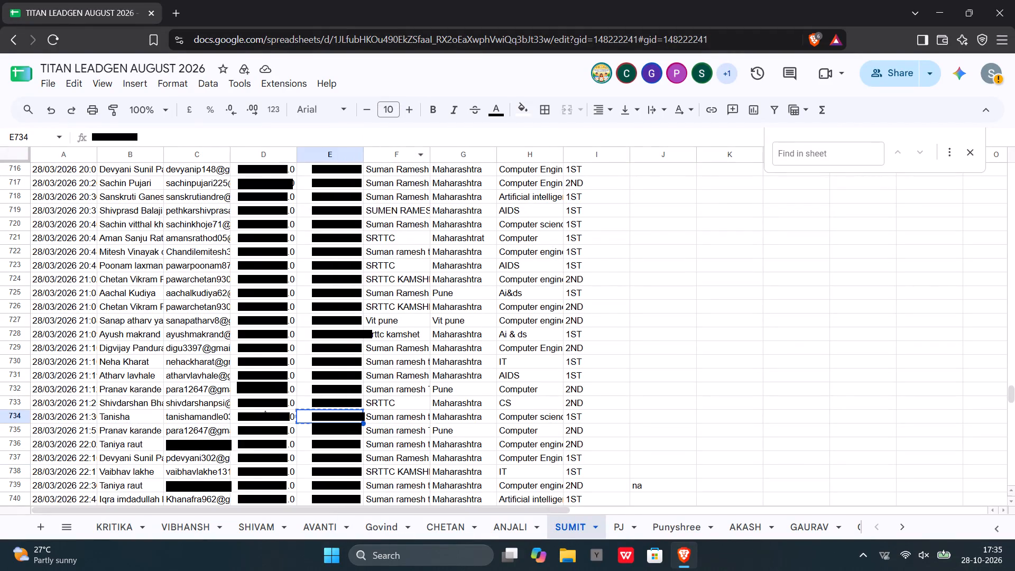
Copy the lead's name from column B of row 734.
{"action": "right_click", "coordinate": [130, 418]}
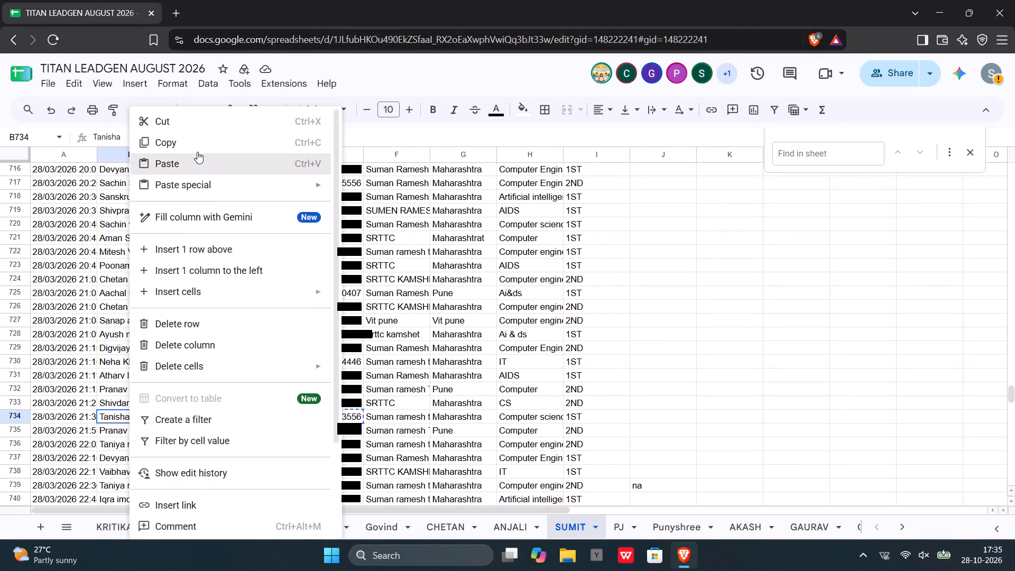
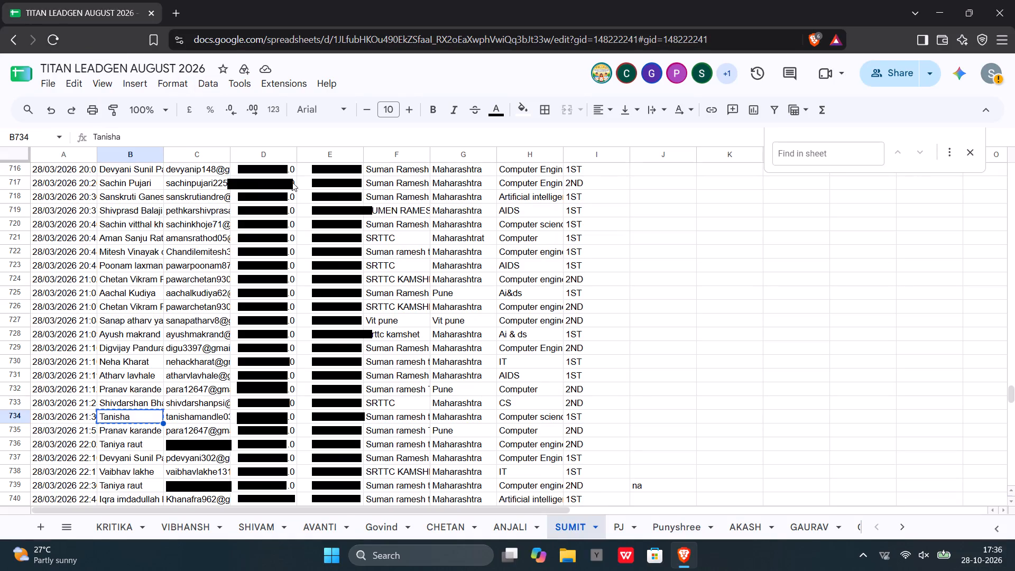
Copy the college name from column F of row 734 into column K of the same row.
{"action": "right_click", "coordinate": [396, 418]}
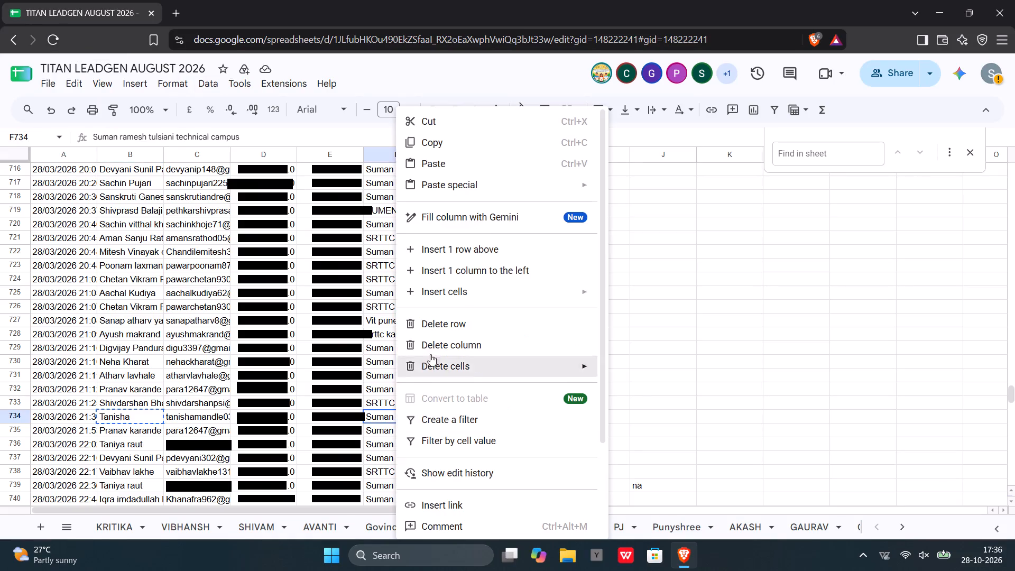
{"action": "left_click", "coordinate": [446, 145]}
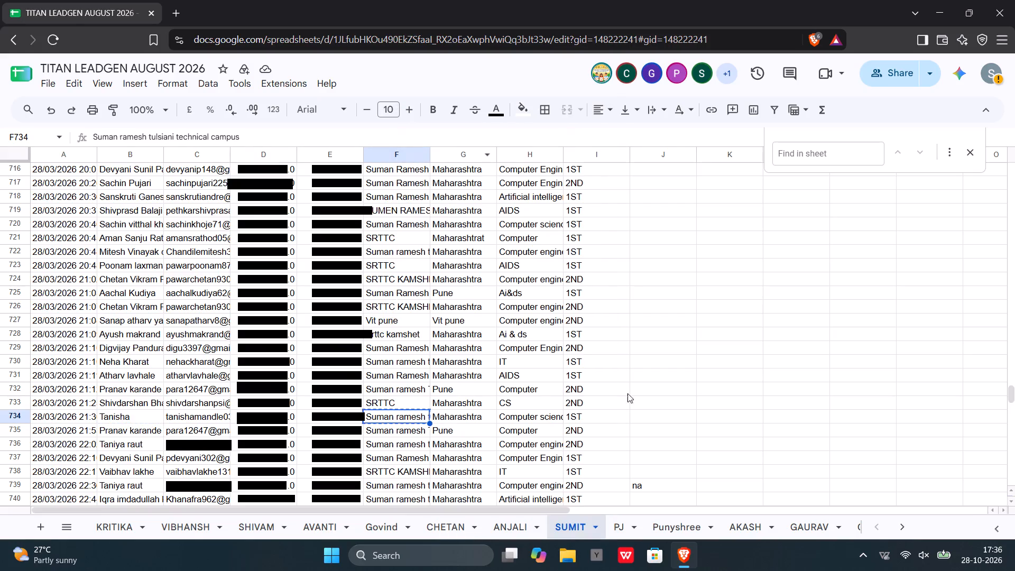
{"action": "right_click", "coordinate": [724, 416]}
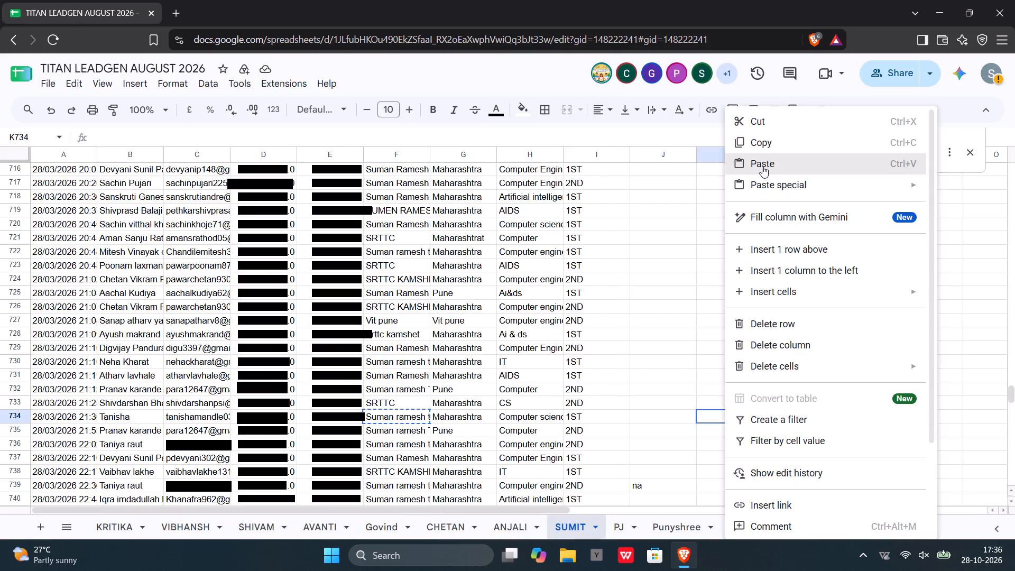
{"action": "left_click", "coordinate": [762, 166]}
{"action": "left_click", "coordinate": [607, 375]}
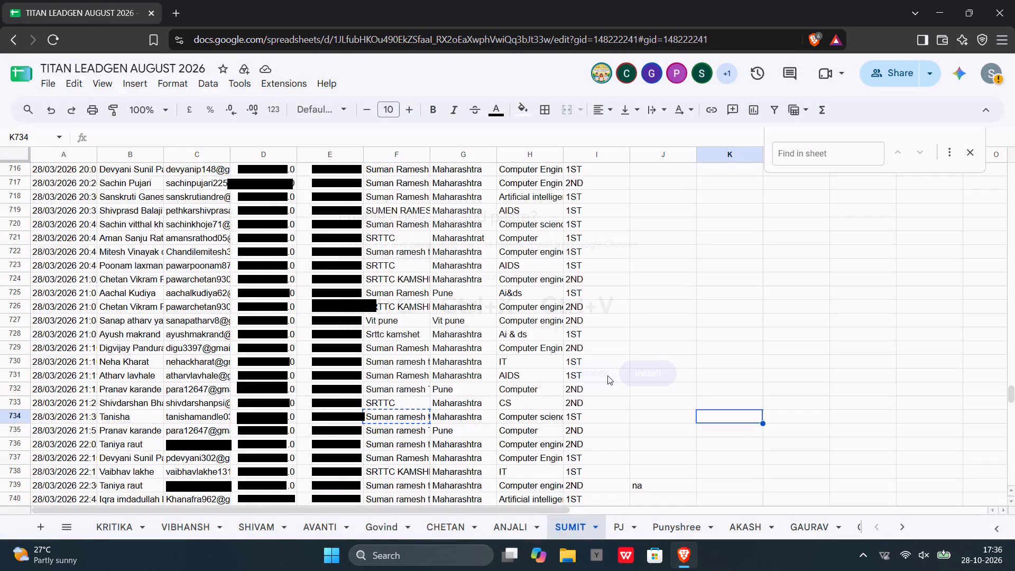
{"action": "key", "text": "ctrl+v"}
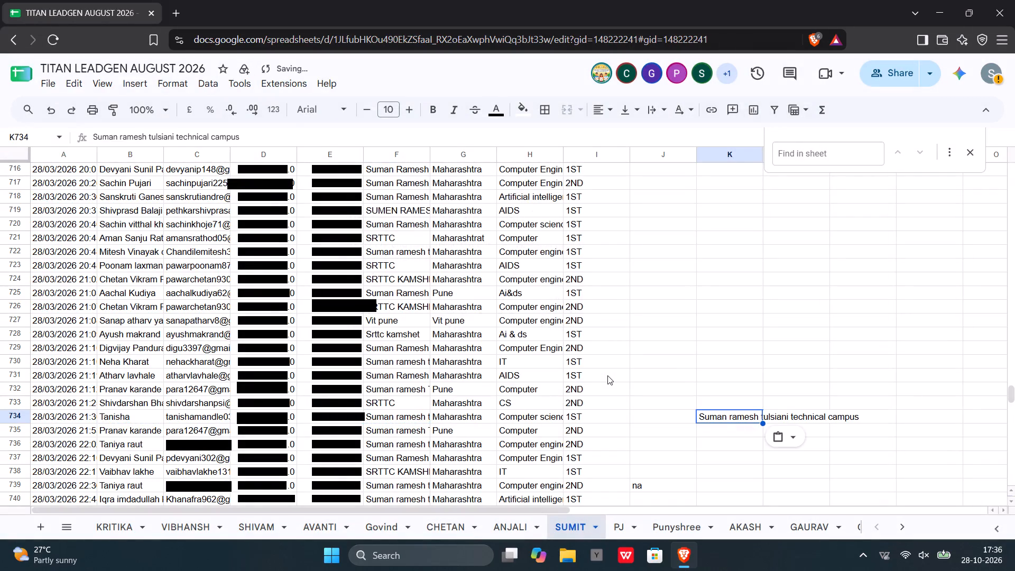
{"action": "left_click", "coordinate": [740, 400]}
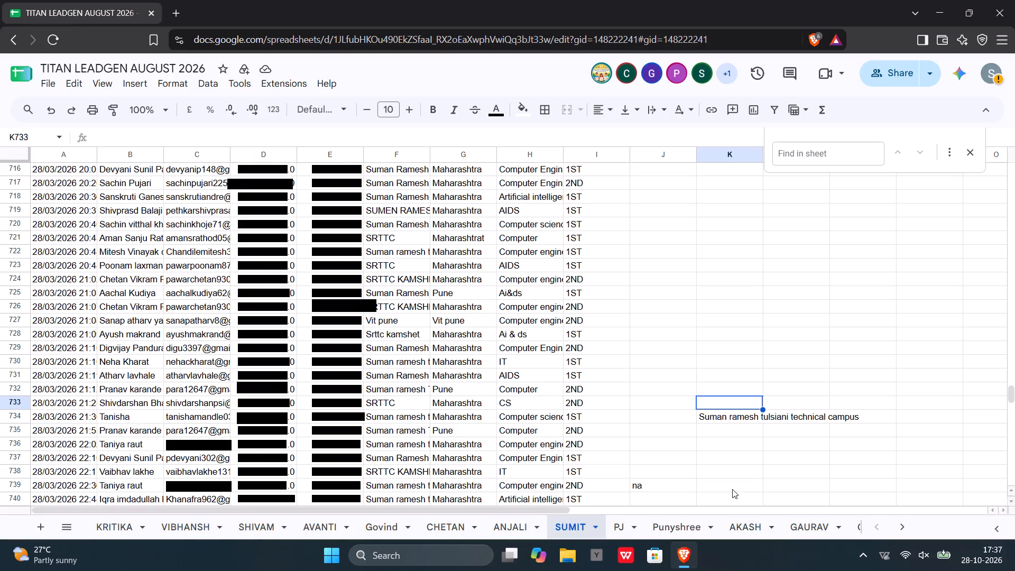
Enter the call status "not answering" in column J for the lead in row 734.
{"action": "left_click", "coordinate": [664, 419]}
{"action": "type", "text": "not answering"}
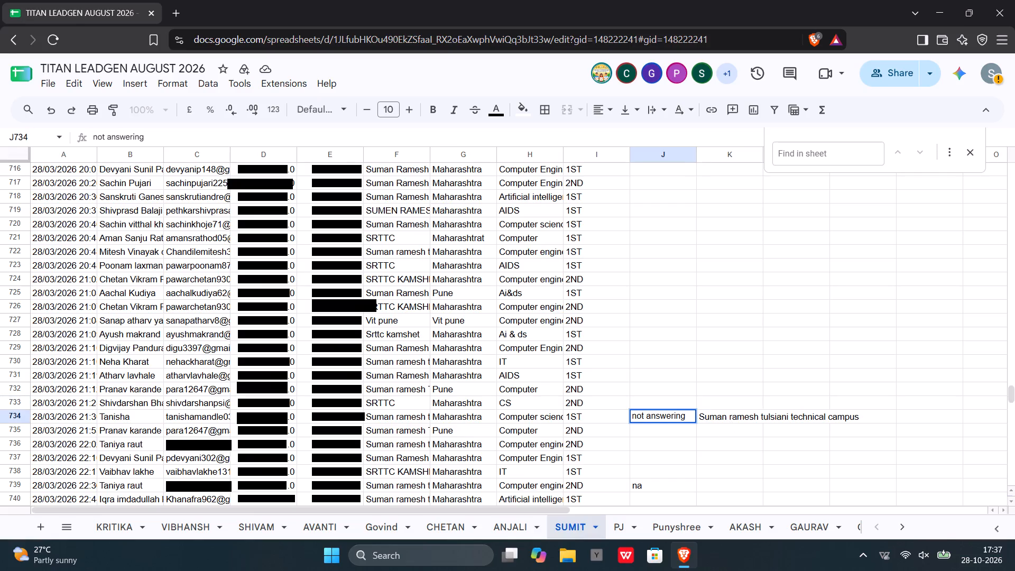
{"action": "left_click", "coordinate": [642, 438]}
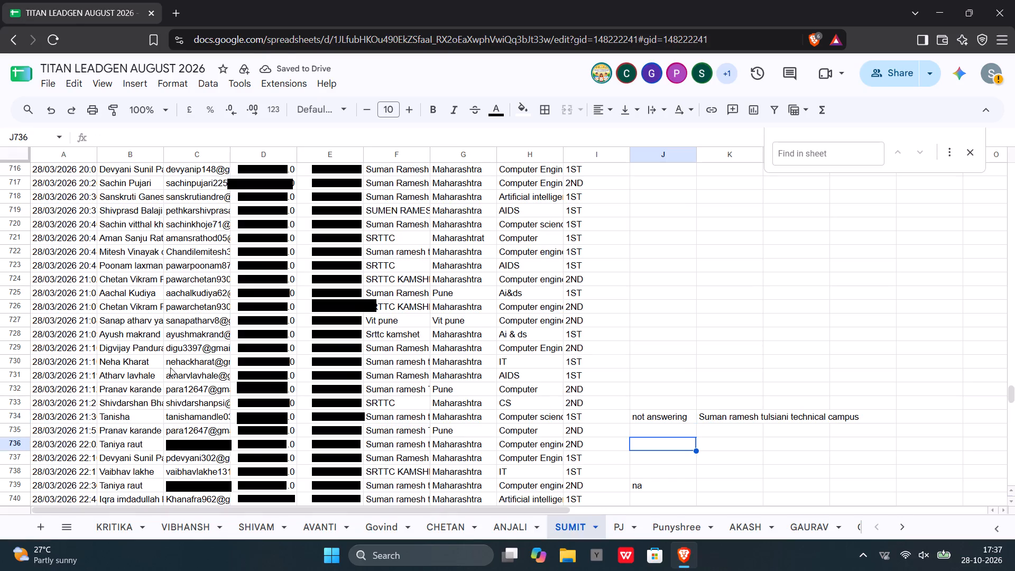
Copy the column E entry of the lead in row 730.
{"action": "right_click", "coordinate": [337, 358]}
{"action": "left_click", "coordinate": [379, 136]}
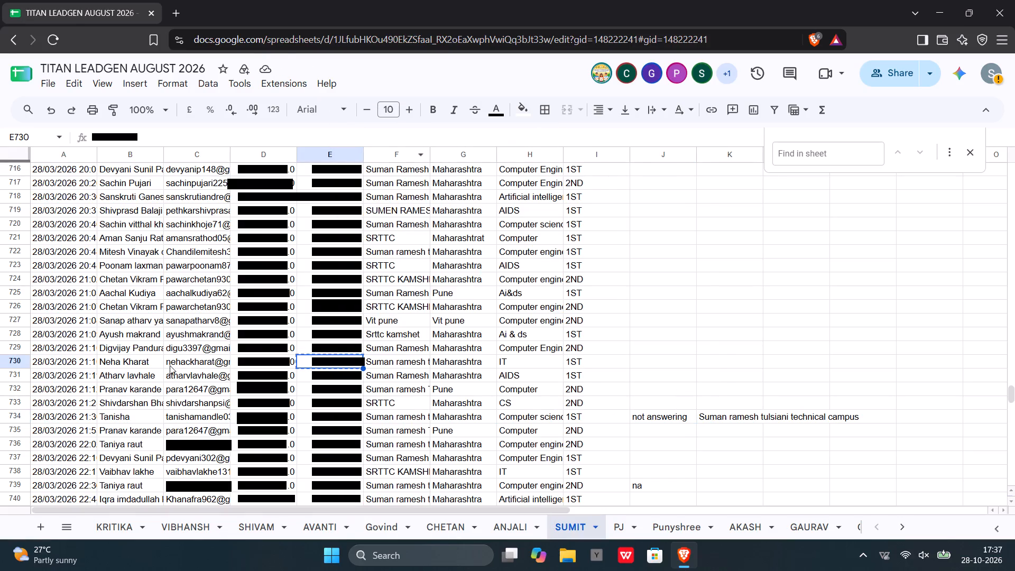
Copy the lead's name from column B of row 730.
{"action": "right_click", "coordinate": [147, 365]}
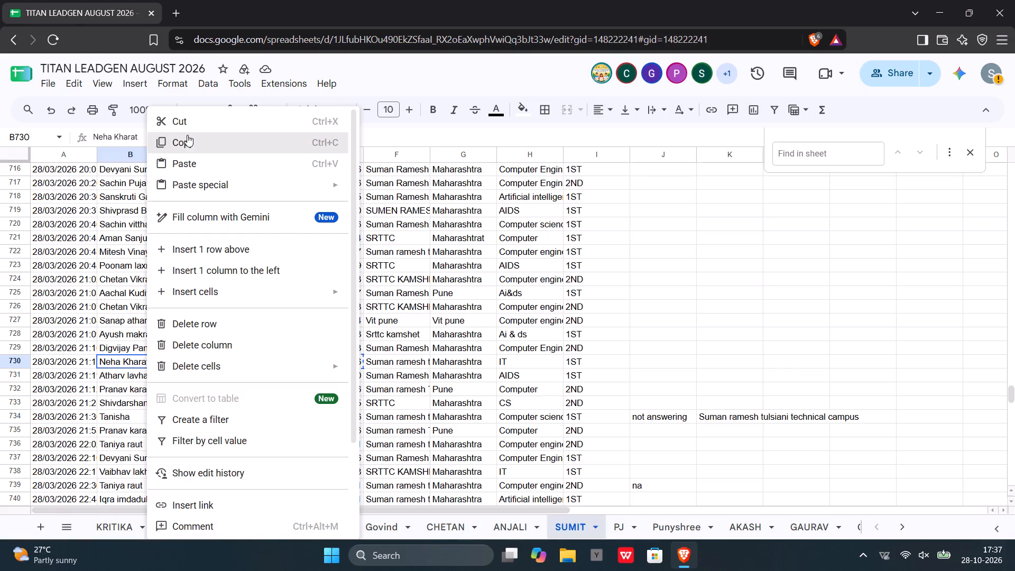
{"action": "left_click", "coordinate": [189, 142]}
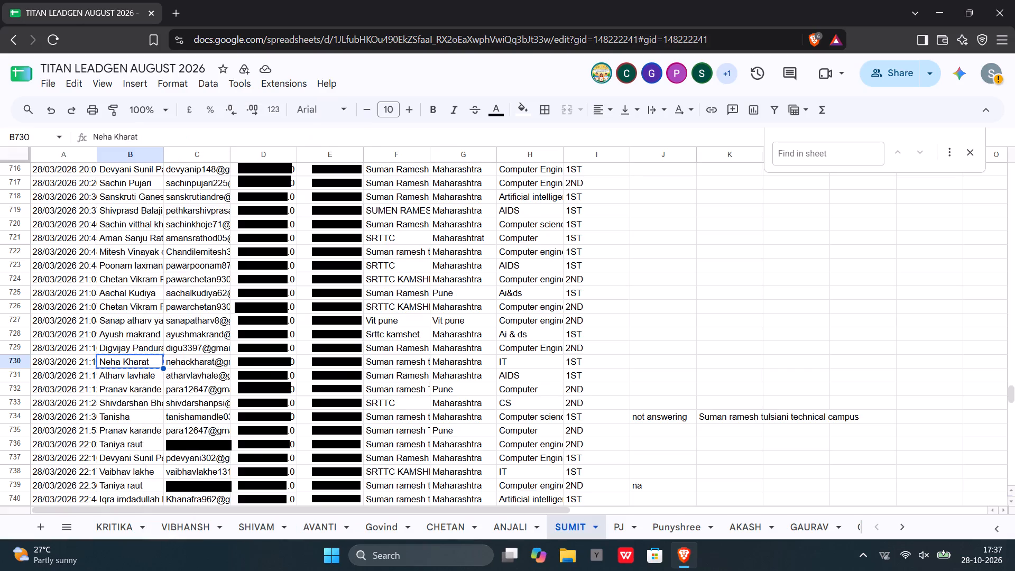
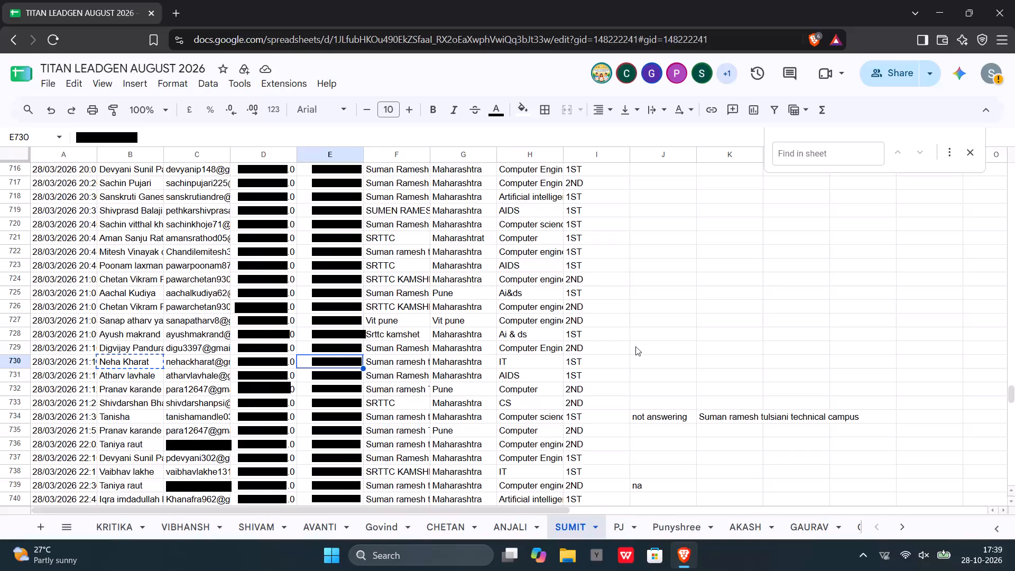
Enter the call status "not answering" in column J for the lead in row 730.
{"action": "left_click", "coordinate": [653, 363]}
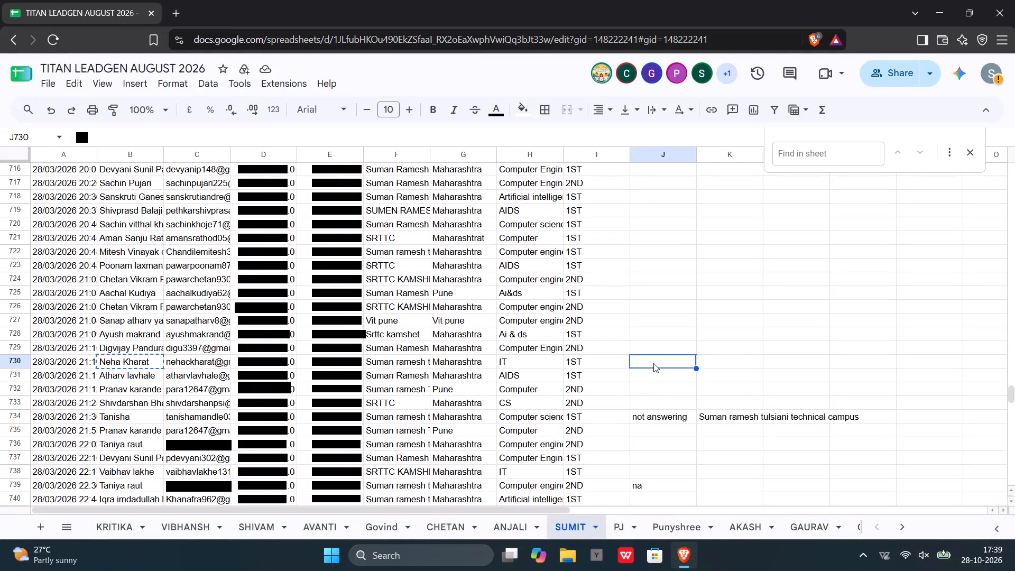
{"action": "type", "text": "not"}
{"action": "key", "text": "space"}
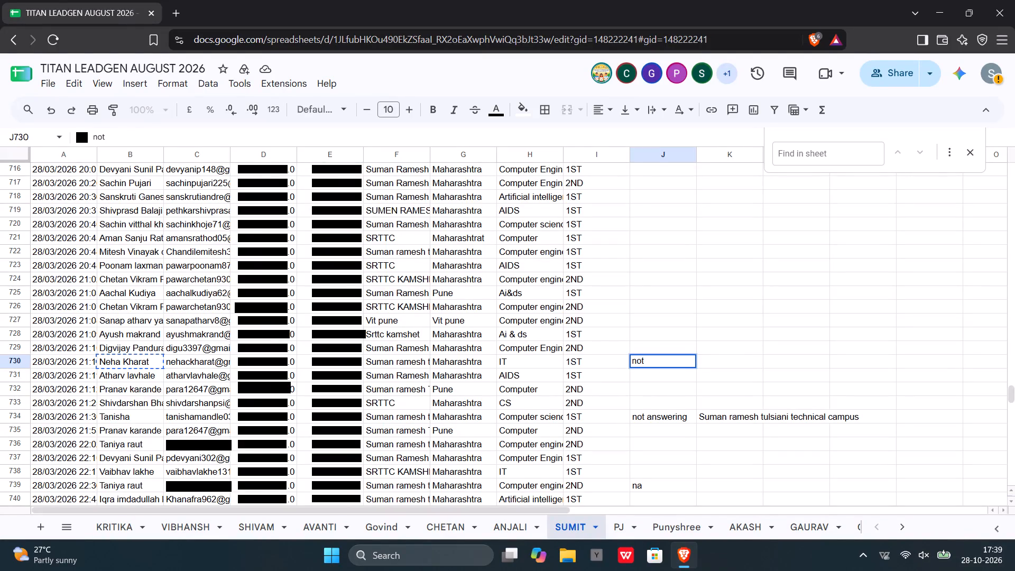
{"action": "type", "text": "answering"}
{"action": "left_click", "coordinate": [638, 340]}
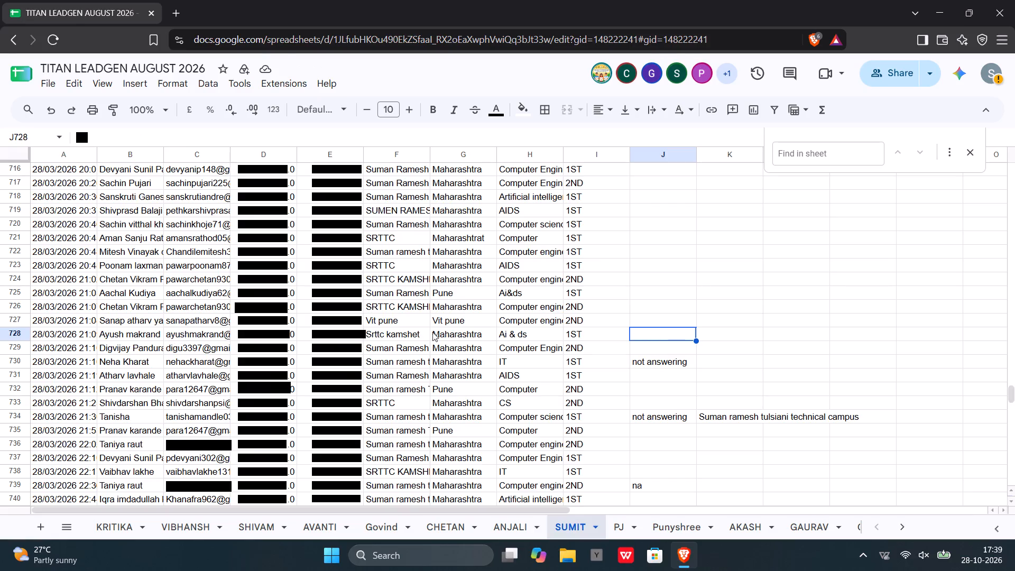
Copy the column E entry of the lead in row 728.
{"action": "right_click", "coordinate": [327, 335]}
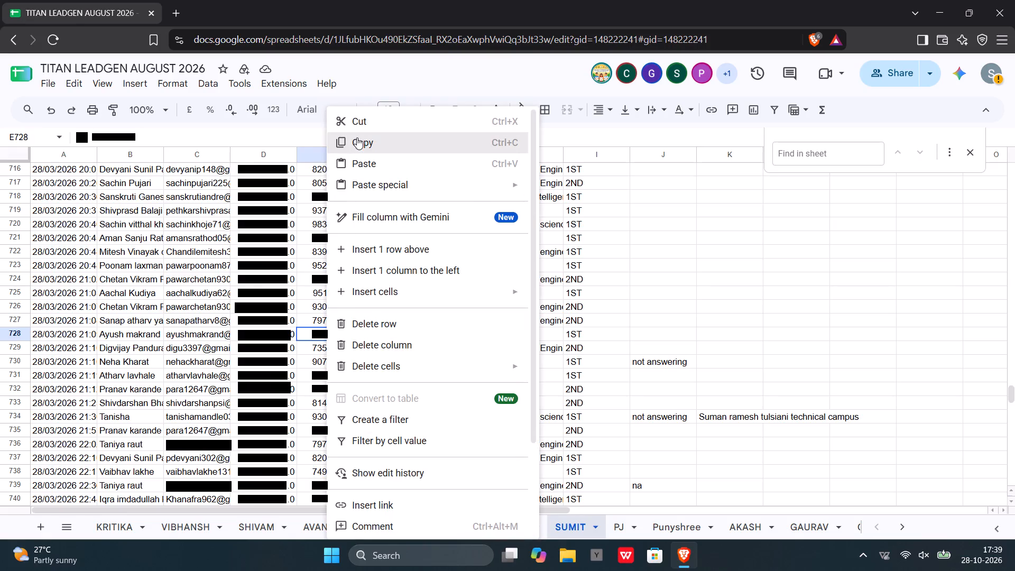
{"action": "left_click", "coordinate": [357, 137]}
Copy the lead's name from column B of row 728.
{"action": "right_click", "coordinate": [147, 336]}
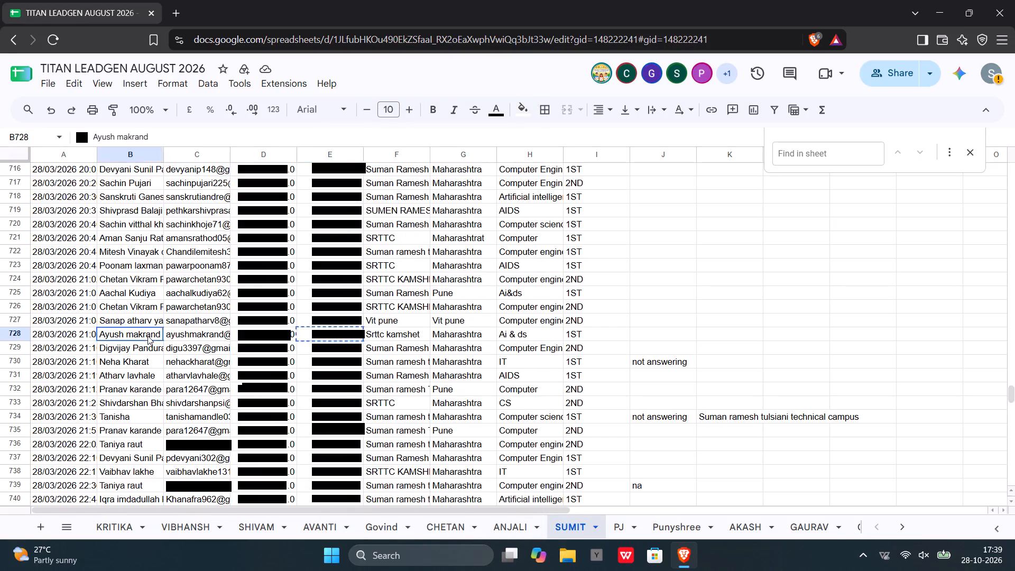
{"action": "left_click", "coordinate": [202, 136]}
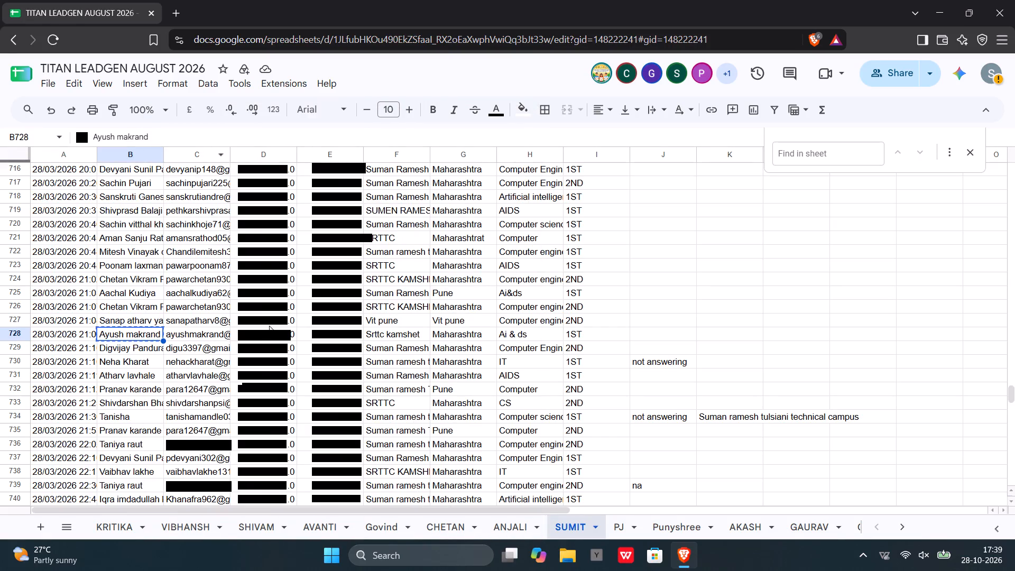
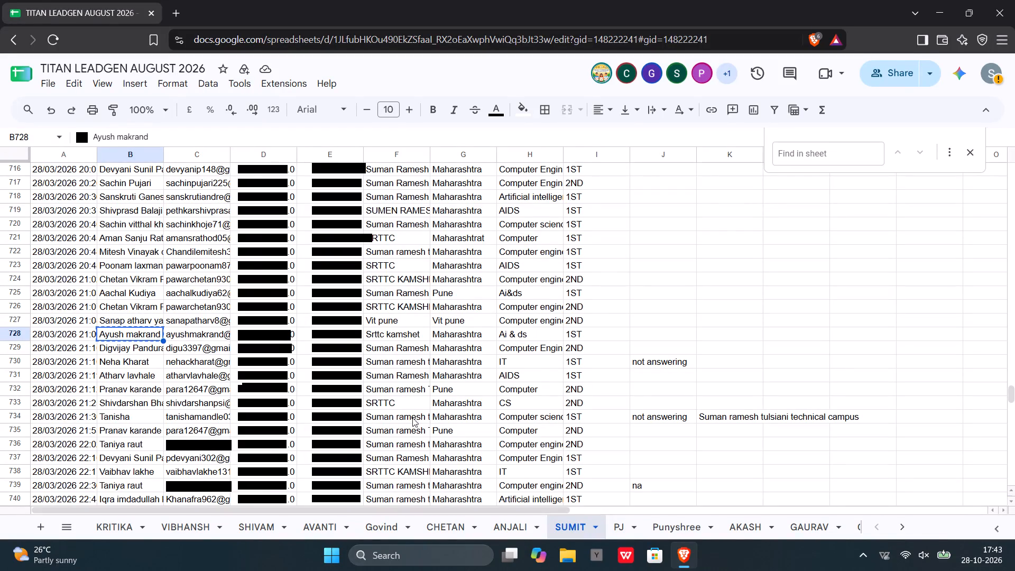
Copy the lead's name from column B of row 723 and paste it into cell L722.
{"action": "right_click", "coordinate": [152, 265]}
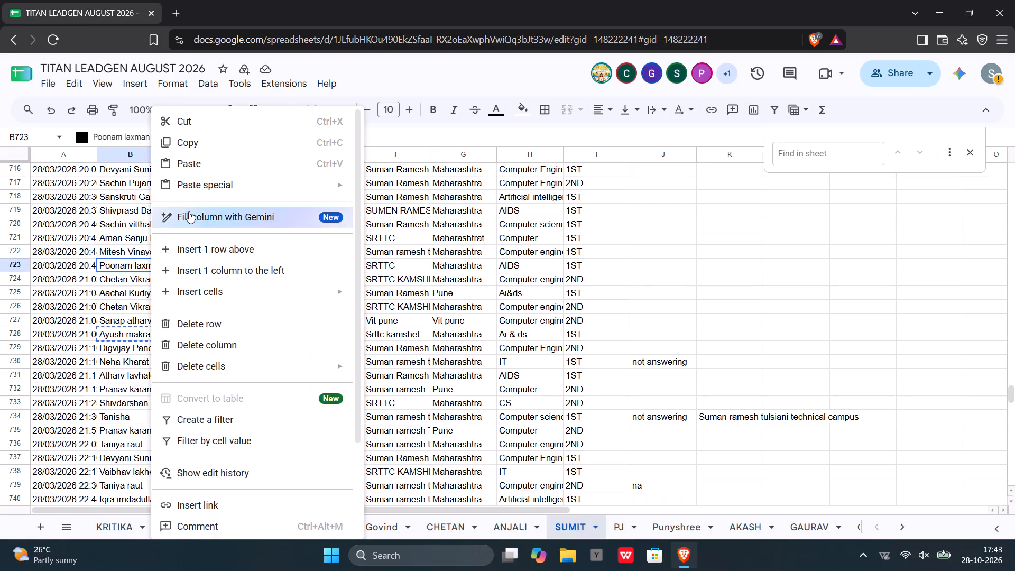
{"action": "left_click", "coordinate": [213, 139]}
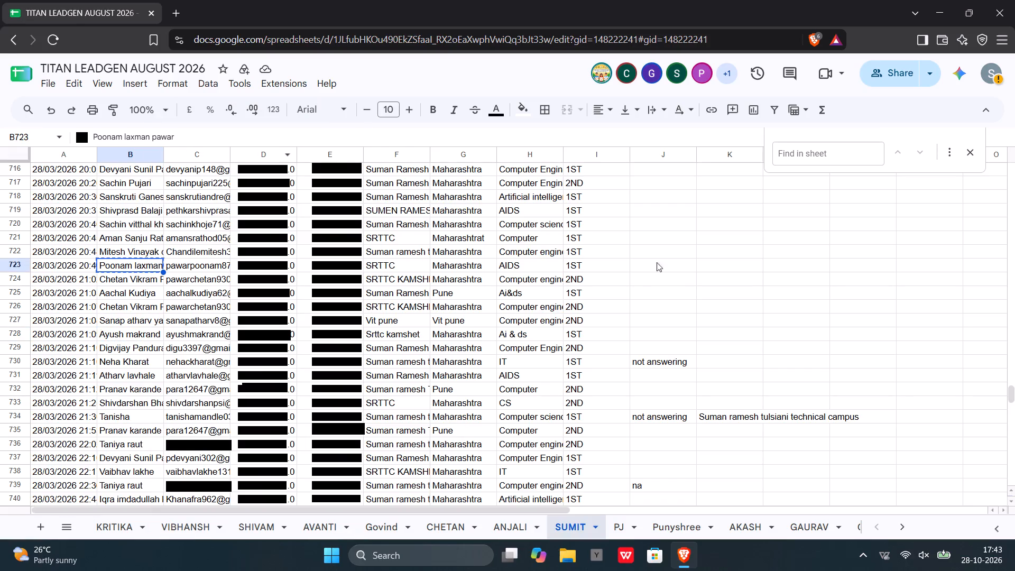
{"action": "right_click", "coordinate": [777, 259]}
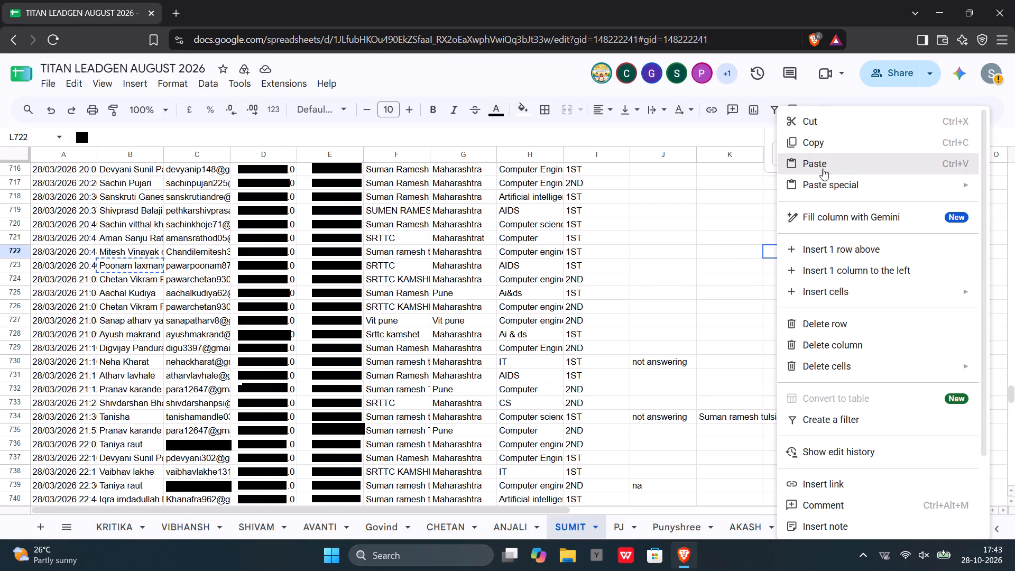
{"action": "left_click", "coordinate": [770, 255]}
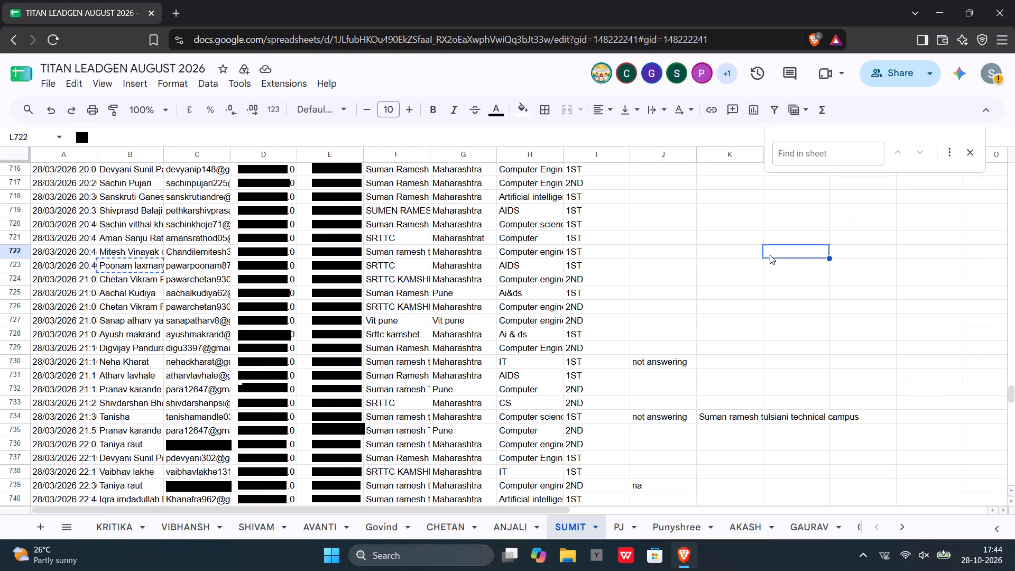
{"action": "key", "text": "ctrl+v"}
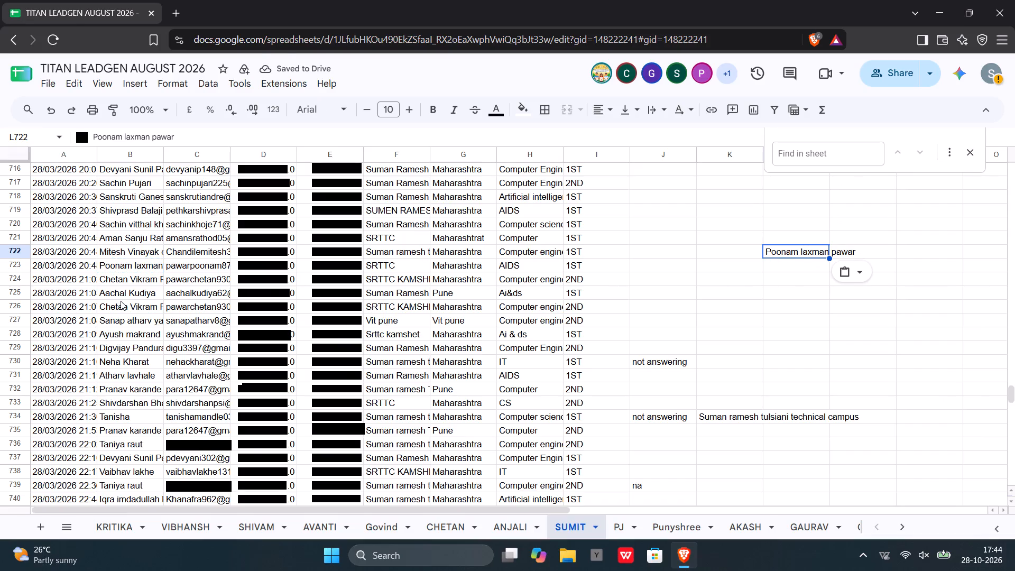
Copy the column E entry of the lead in row 725.
{"action": "right_click", "coordinate": [338, 291]}
{"action": "left_click", "coordinate": [371, 142]}
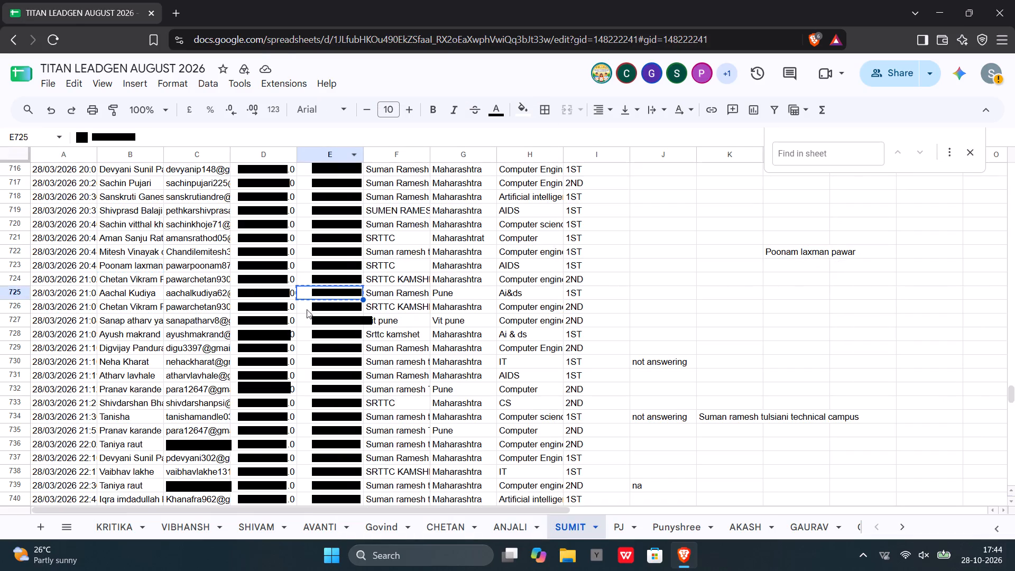
Copy the lead's name from column B of row 725.
{"action": "right_click", "coordinate": [124, 293]}
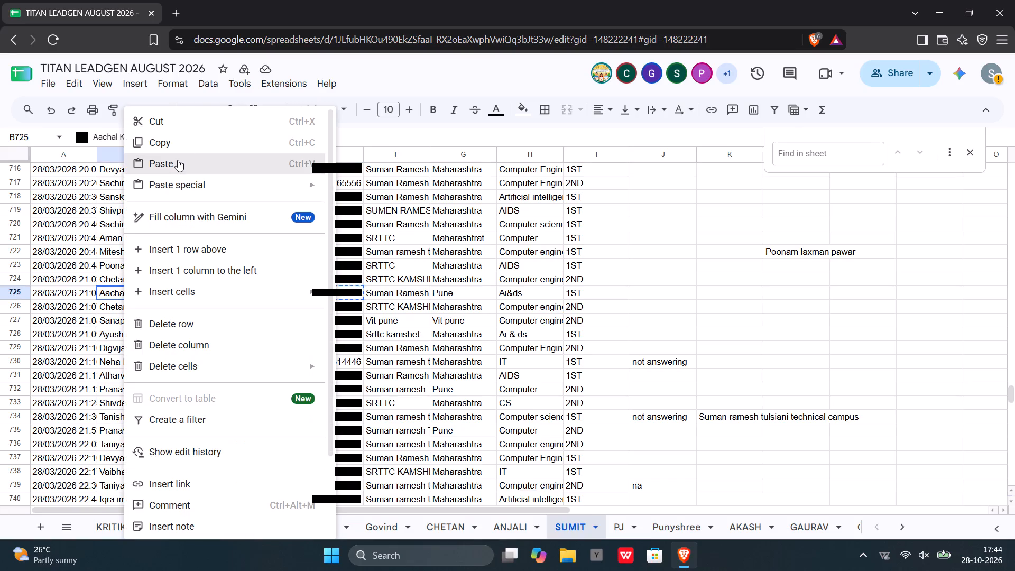
{"action": "left_click", "coordinate": [179, 136]}
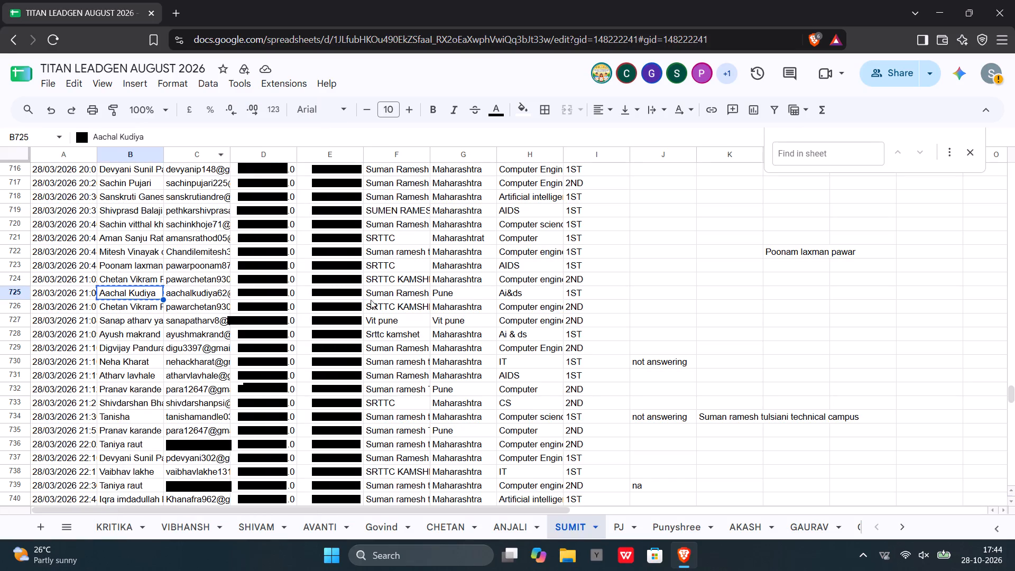
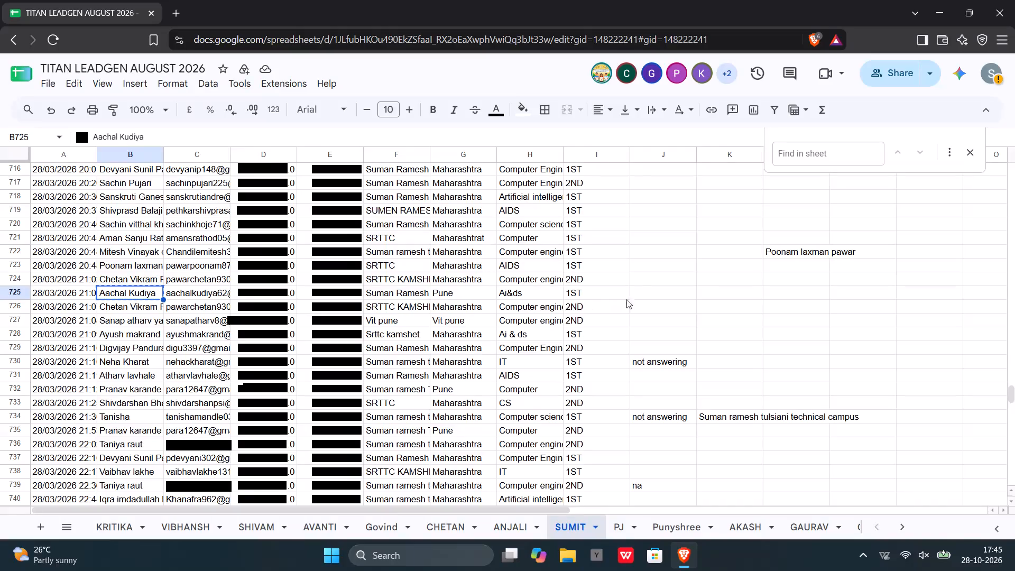
Record the call status "hang up" in column J for the lead in row 725.
{"action": "left_click", "coordinate": [645, 294]}
{"action": "type", "text": "hang up"}
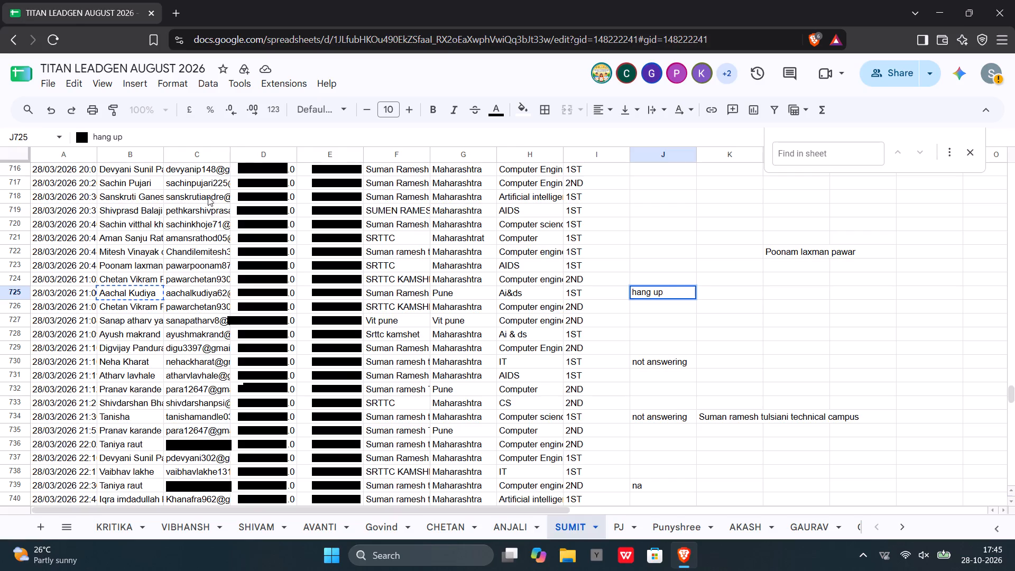
{"action": "scroll", "coordinate": [206, 227], "scroll_direction": "up", "scroll_amount": 1}
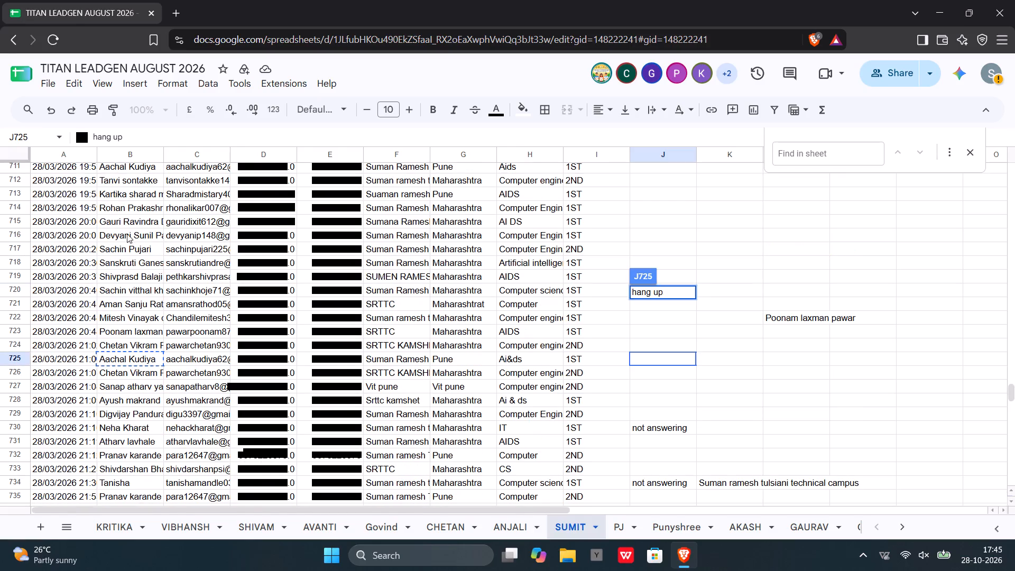
{"action": "scroll", "coordinate": [486, 293], "scroll_direction": "down", "scroll_amount": 1}
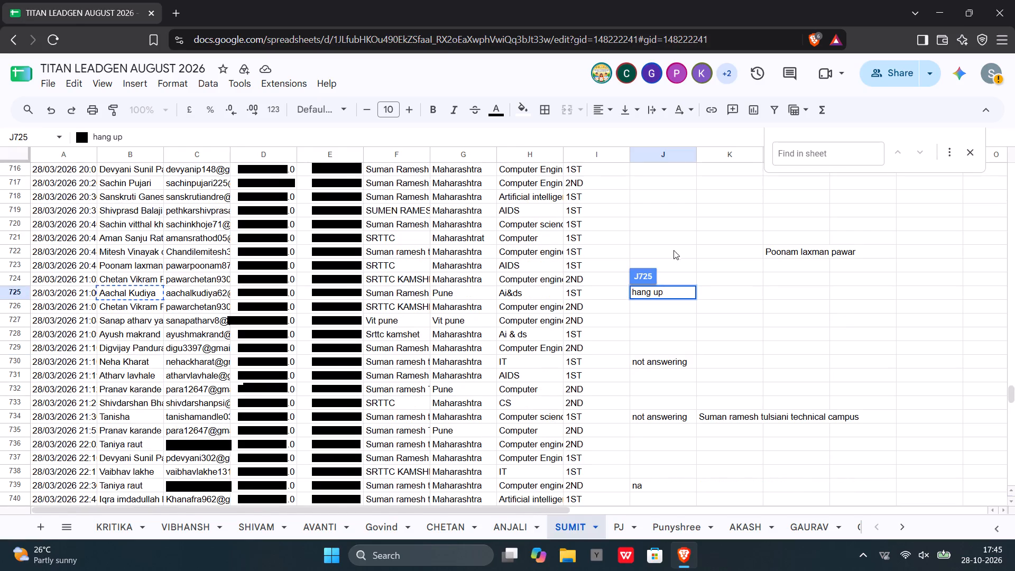
{"action": "left_click", "coordinate": [674, 249]}
Mark the same lead's earlier entry in row 711 as "rep" in column J.
{"action": "scroll", "coordinate": [663, 350], "scroll_direction": "up", "scroll_amount": 1}
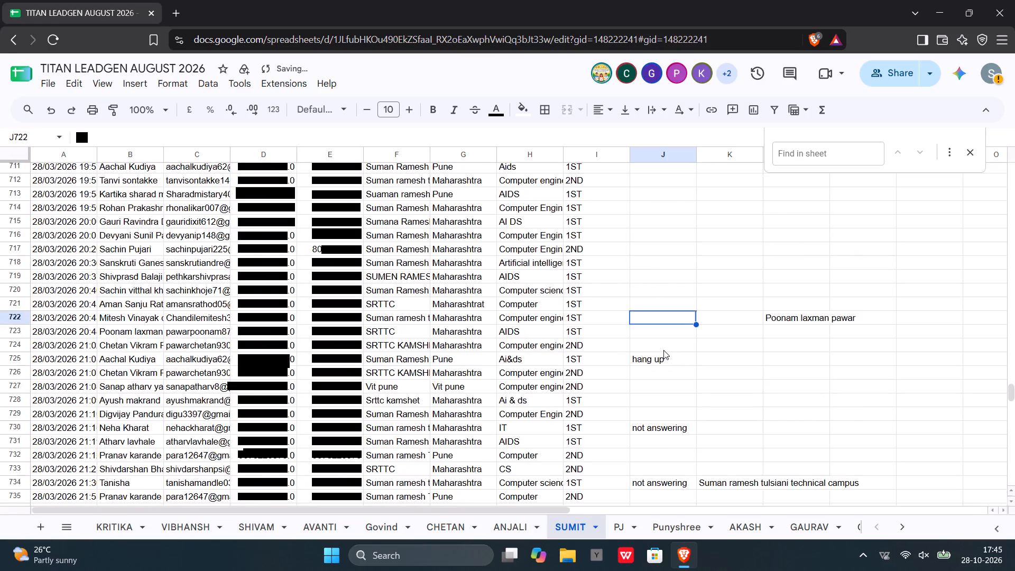
{"action": "scroll", "coordinate": [663, 350], "scroll_direction": "up", "scroll_amount": 2}
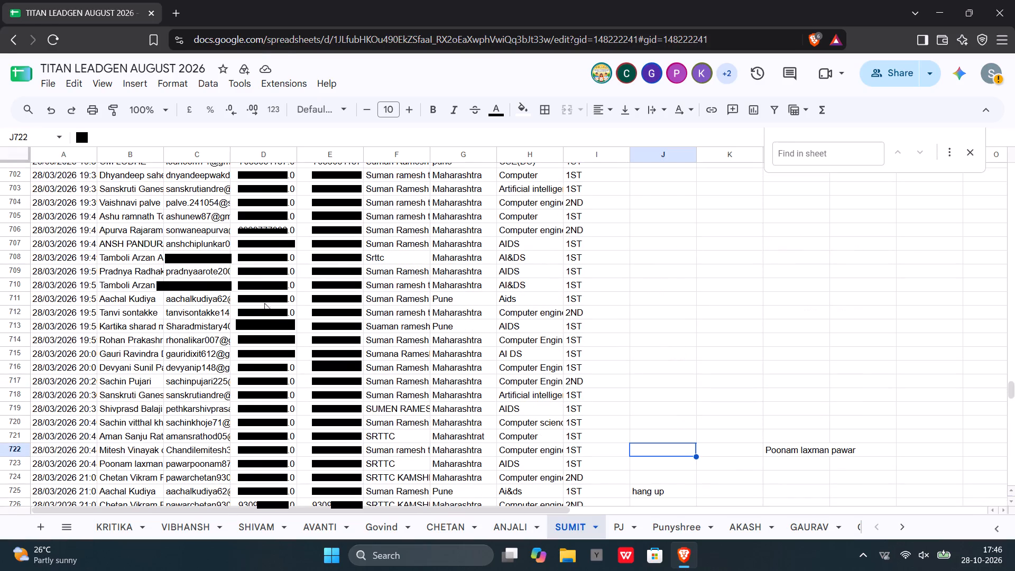
{"action": "scroll", "coordinate": [430, 306], "scroll_direction": "down", "scroll_amount": 2}
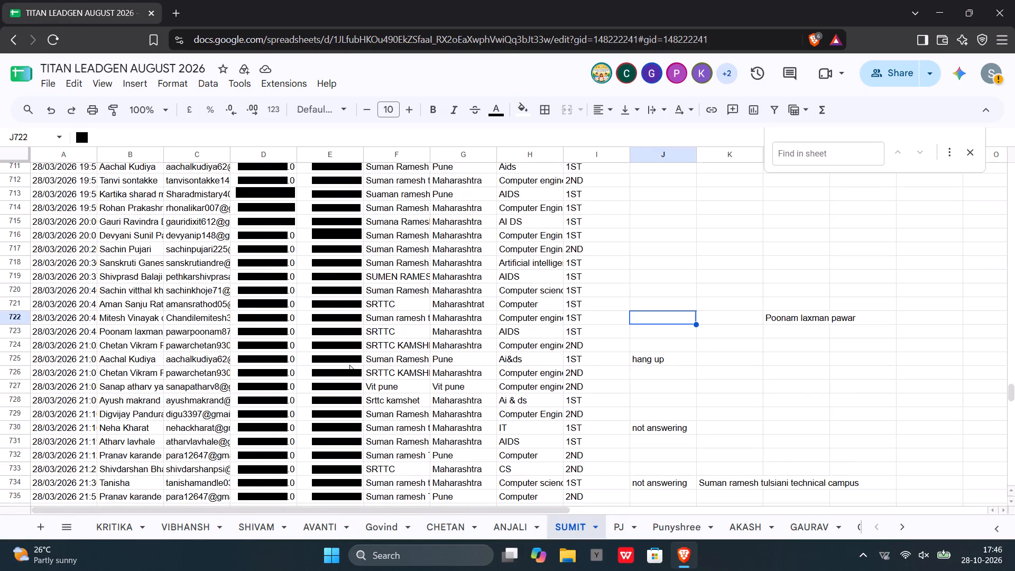
{"action": "scroll", "coordinate": [346, 362], "scroll_direction": "up", "scroll_amount": 2}
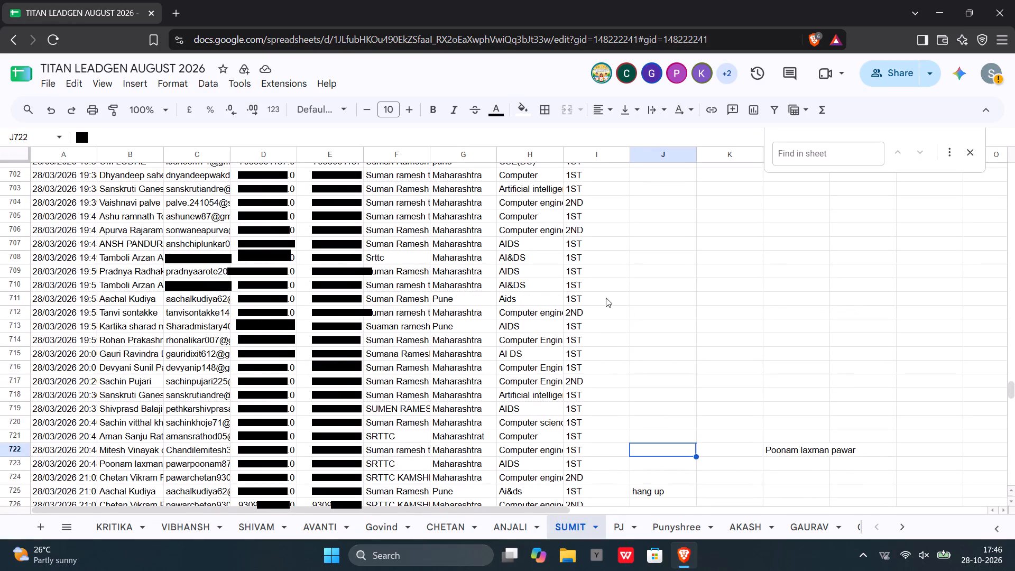
{"action": "left_click", "coordinate": [647, 298]}
{"action": "key", "text": "r"}
{"action": "key", "text": "e"}
{"action": "key", "text": "p"}
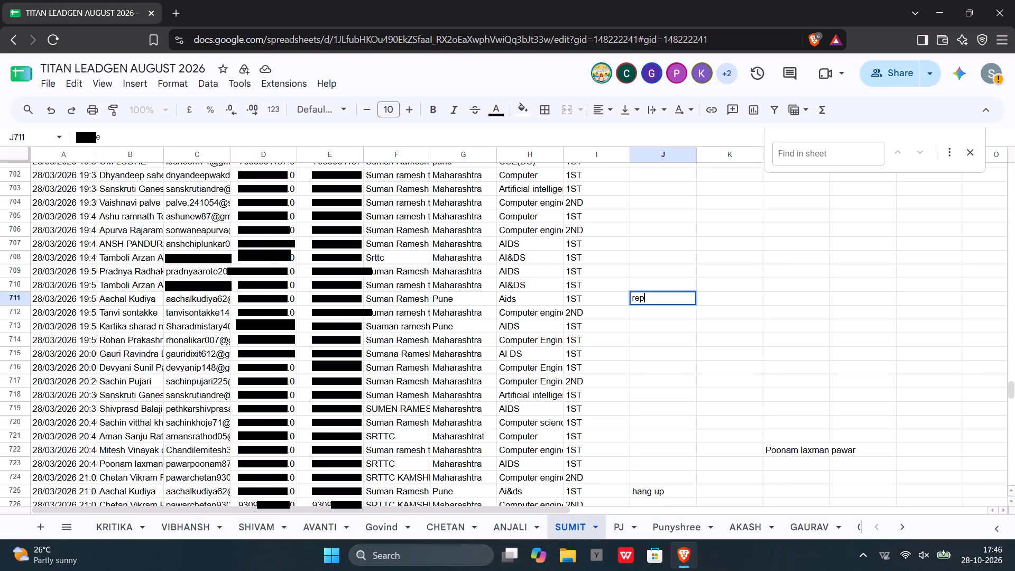
{"action": "left_click", "coordinate": [660, 316]}
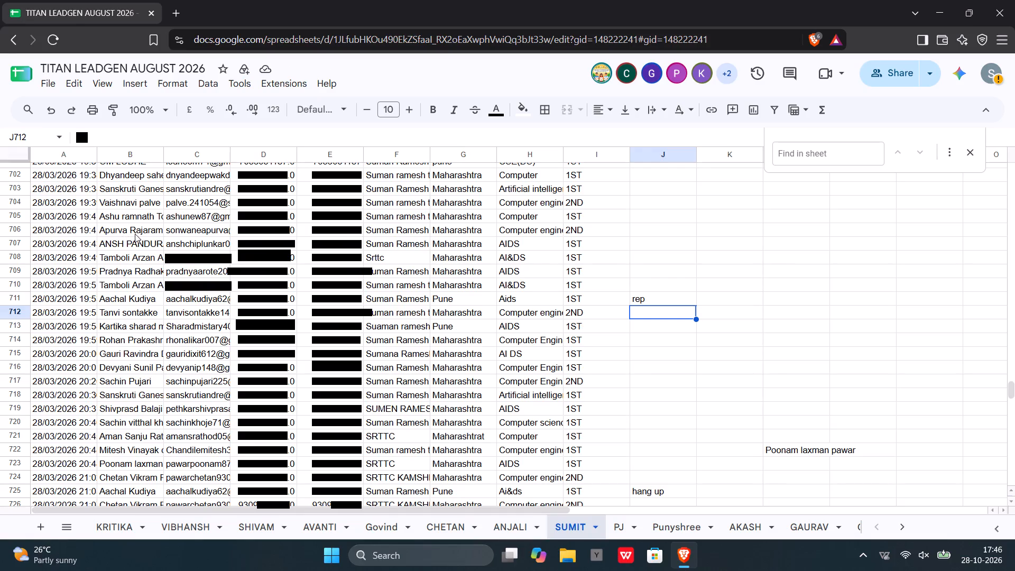
Copy the column E entry of the lead in row 706.
{"action": "right_click", "coordinate": [327, 230]}
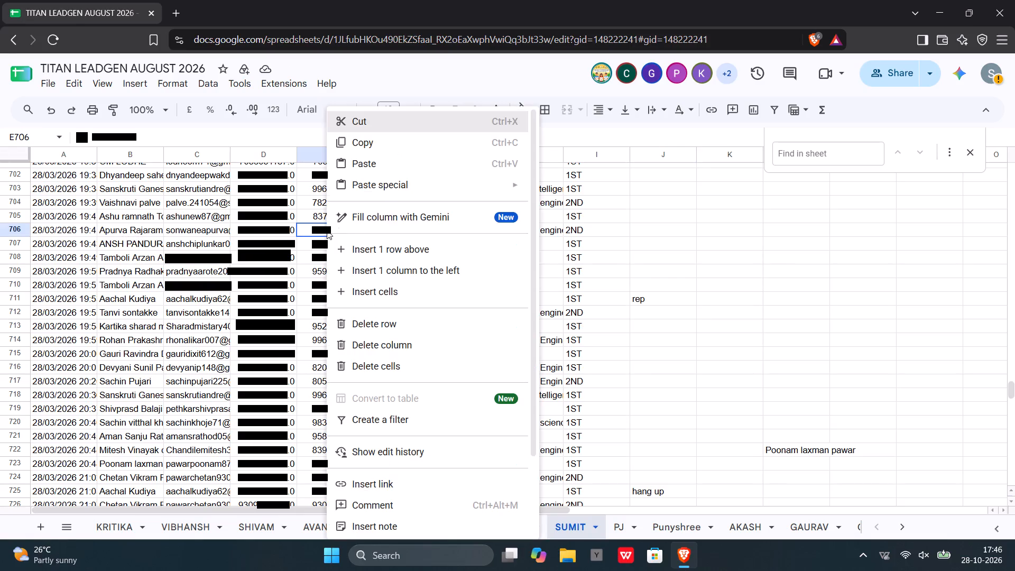
{"action": "left_click", "coordinate": [377, 145]}
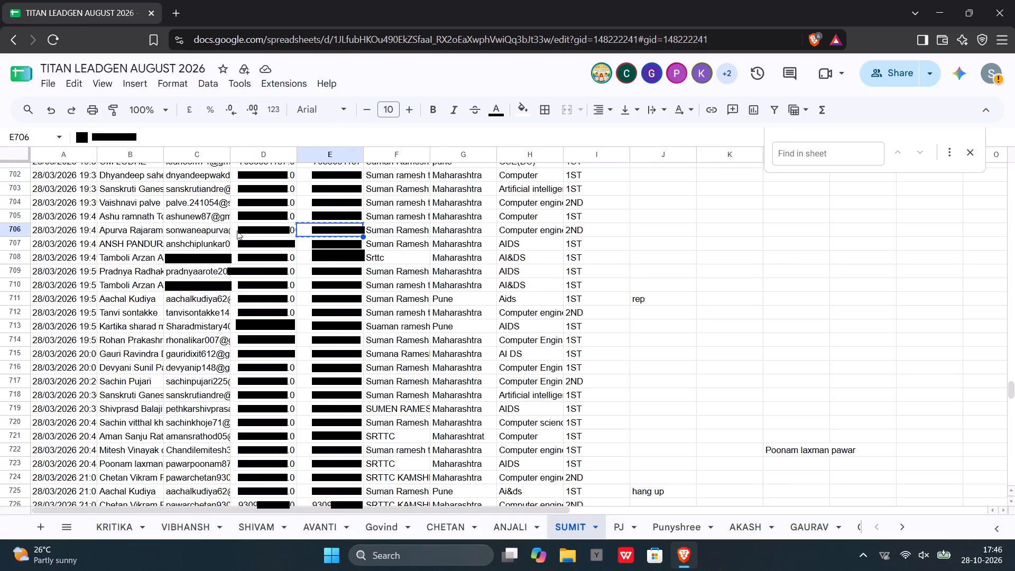
Copy the lead's name from column B of row 706.
{"action": "right_click", "coordinate": [139, 231]}
{"action": "left_click", "coordinate": [178, 137]}
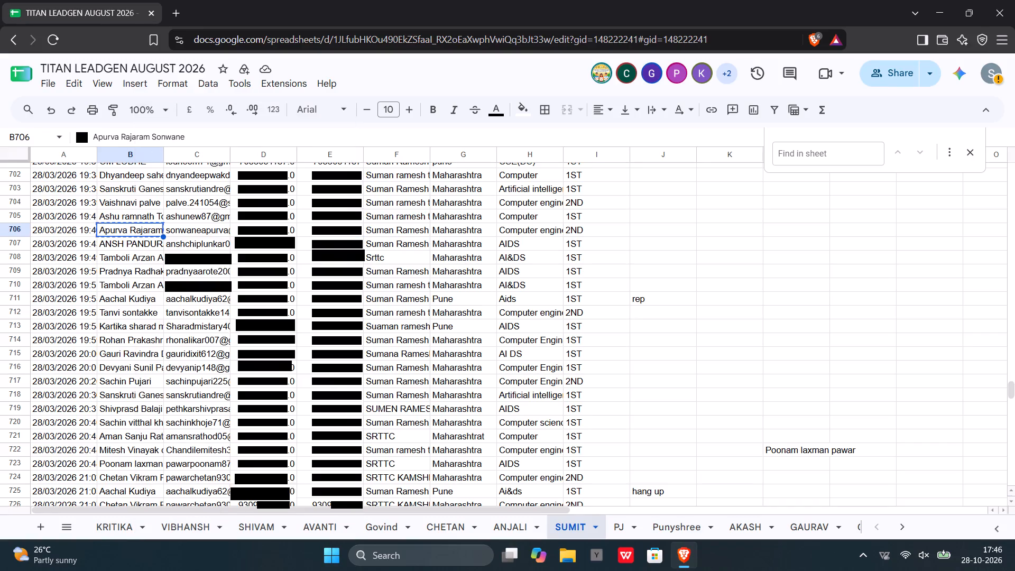
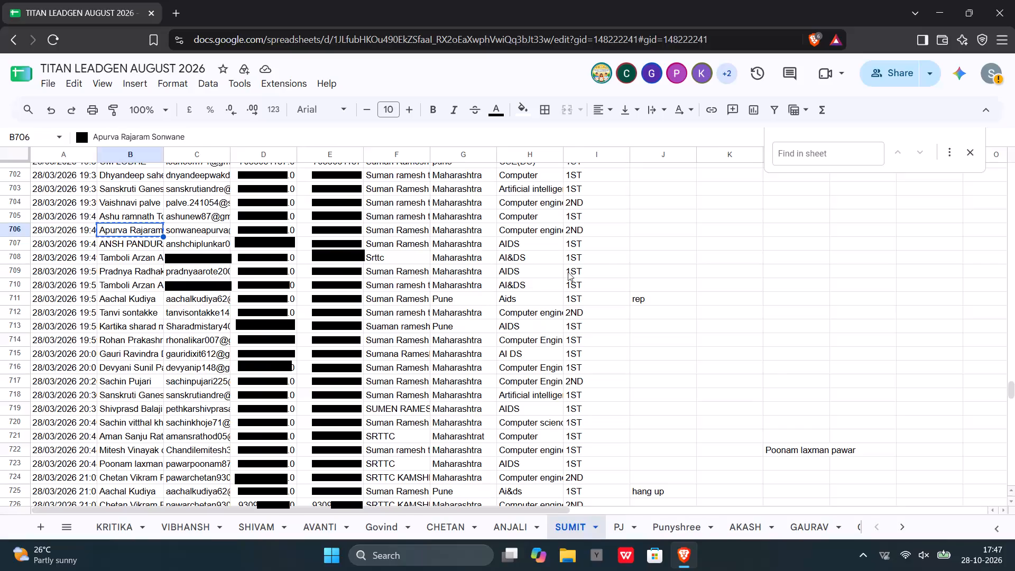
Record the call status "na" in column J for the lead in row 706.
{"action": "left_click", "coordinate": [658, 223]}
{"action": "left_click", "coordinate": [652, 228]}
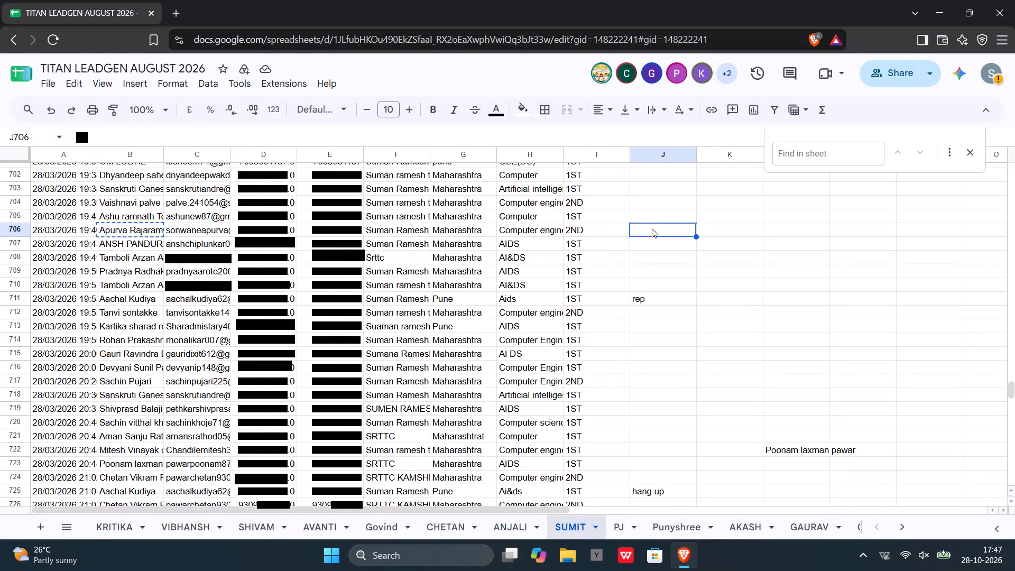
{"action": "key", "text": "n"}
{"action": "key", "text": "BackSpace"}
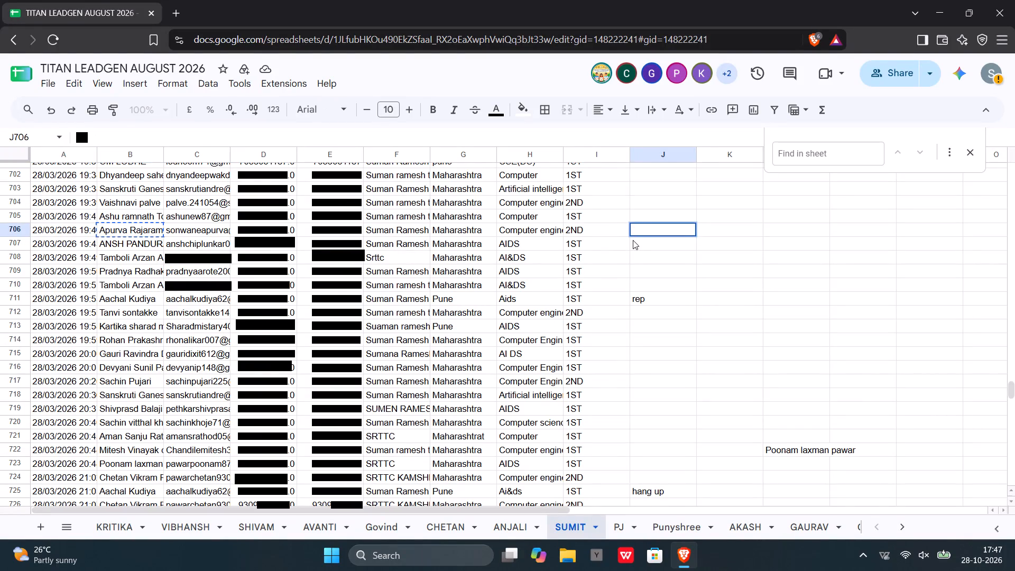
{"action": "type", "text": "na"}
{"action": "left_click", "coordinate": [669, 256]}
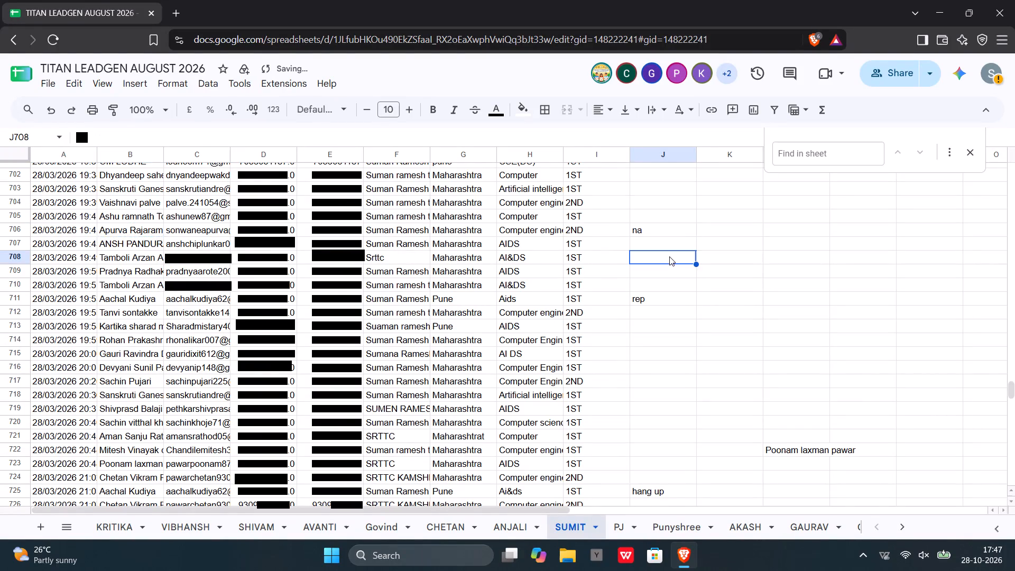
Replace the call status in column J of row 706 with "not answering".
{"action": "scroll", "coordinate": [662, 260], "scroll_direction": "up", "scroll_amount": 2}
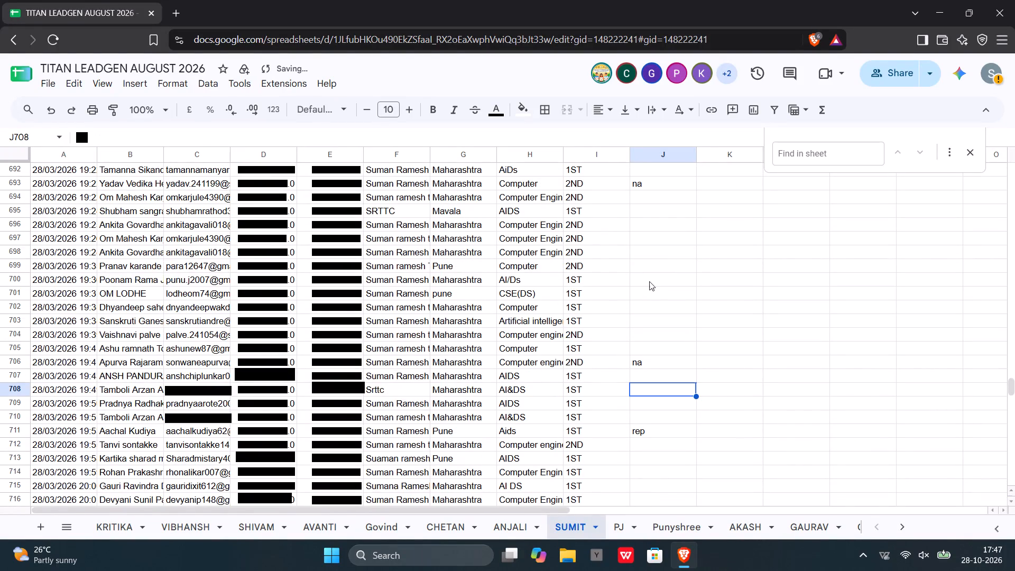
{"action": "left_click", "coordinate": [670, 355]}
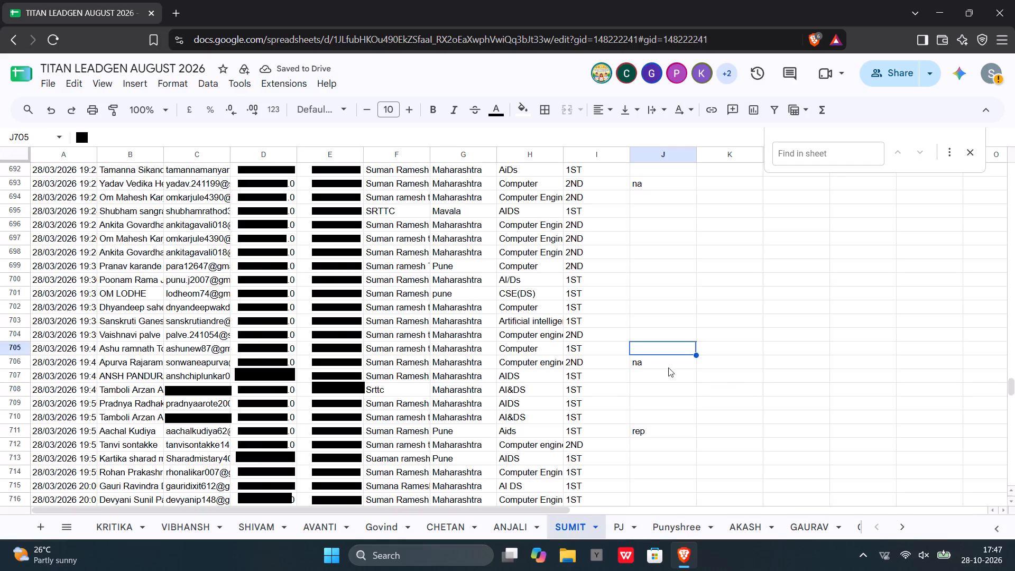
{"action": "left_click", "coordinate": [671, 363]}
{"action": "key", "text": "BackSpace"}
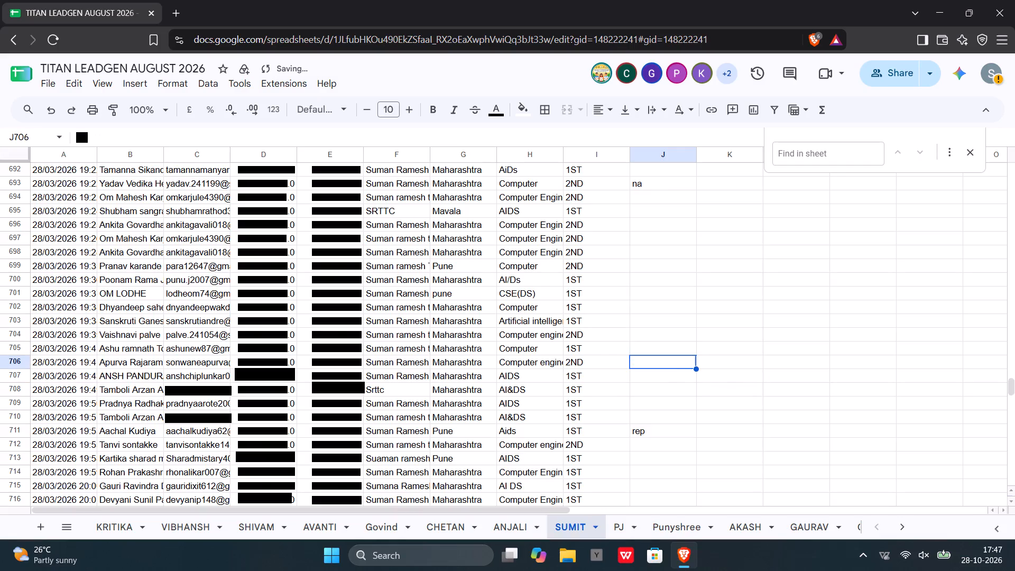
{"action": "key", "text": "BackSpace"}
{"action": "type", "text": "not answering"}
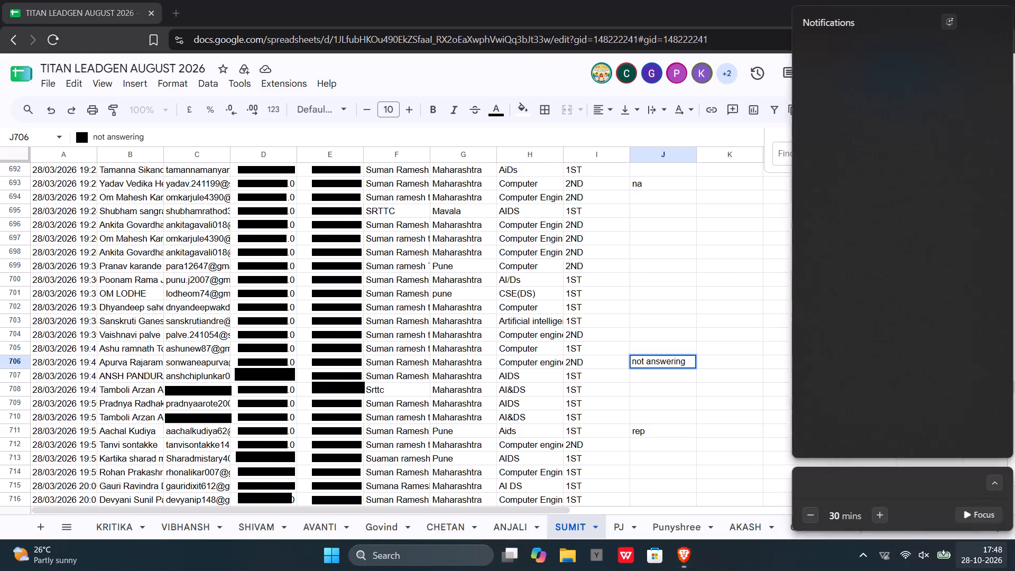
{"action": "left_click", "coordinate": [749, 57]}
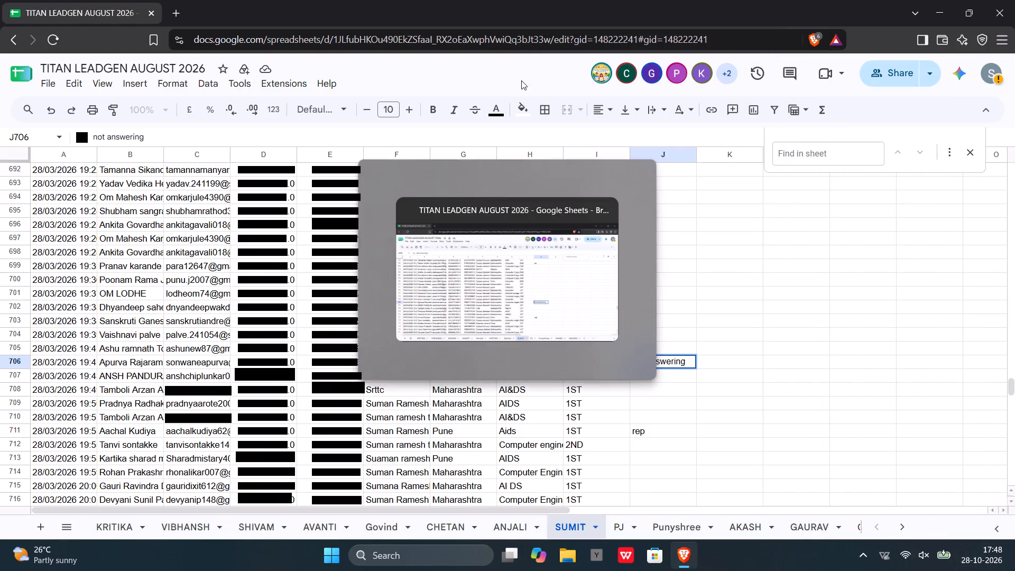
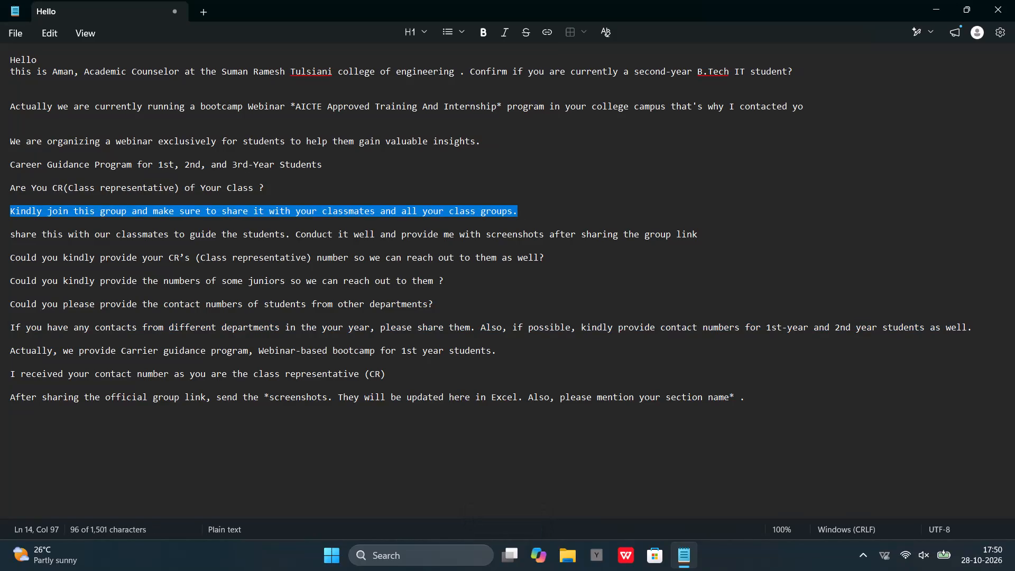
Copy the message line "Kindly join this group and make sure to share it with your classmates and all your class groups.".
{"action": "key", "text": "ctrl+c"}
Copy the message line beginning "share this with our classmates to guide the students" and ending "after sharing the group link".
{"action": "left_click", "coordinate": [734, 239]}
{"action": "left_click_drag", "start_coordinate": [734, 239], "coordinate": [731, 235]}
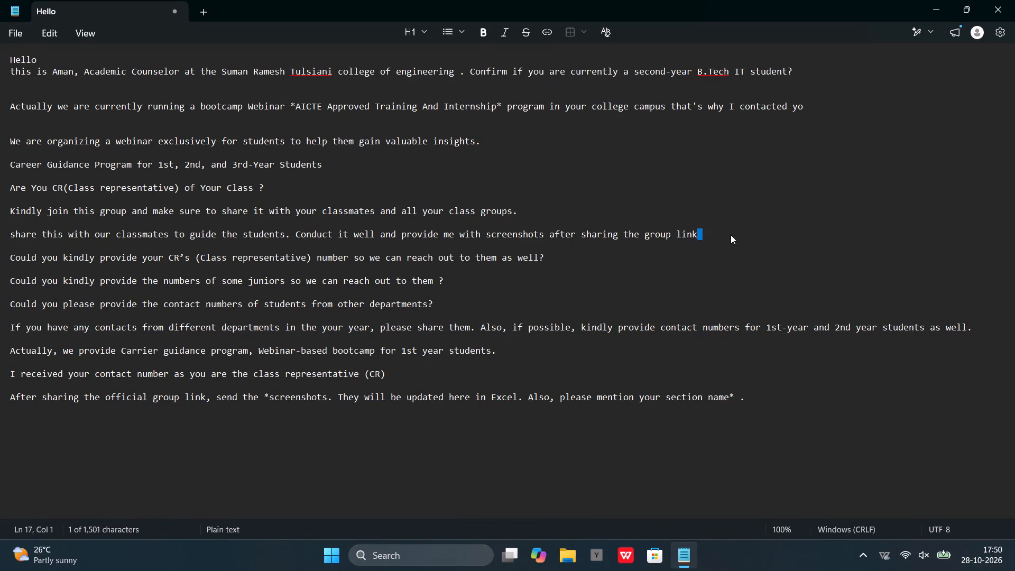
{"action": "left_click_drag", "start_coordinate": [731, 235], "coordinate": [723, 225]}
{"action": "key", "text": "ctrl+c"}
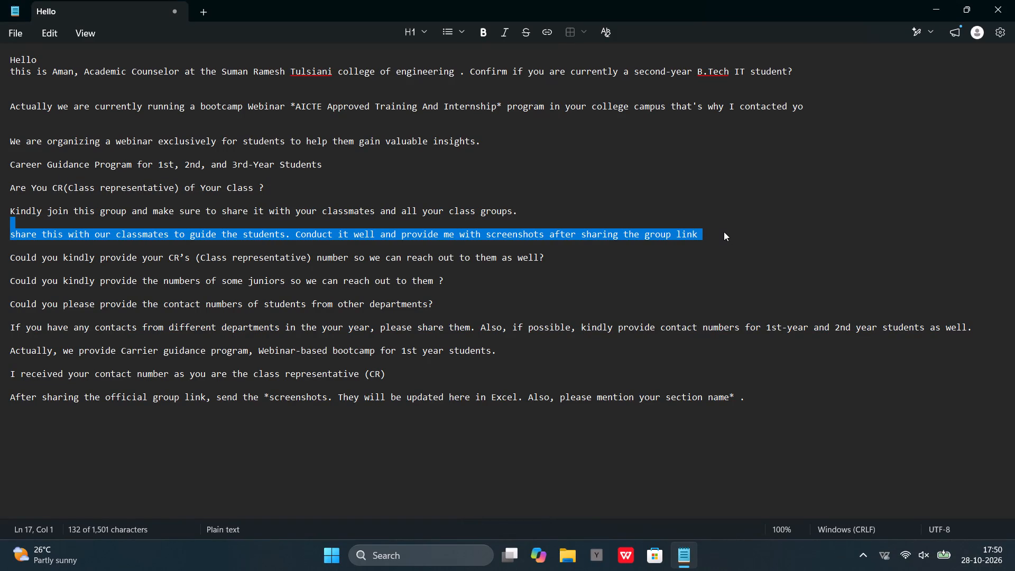
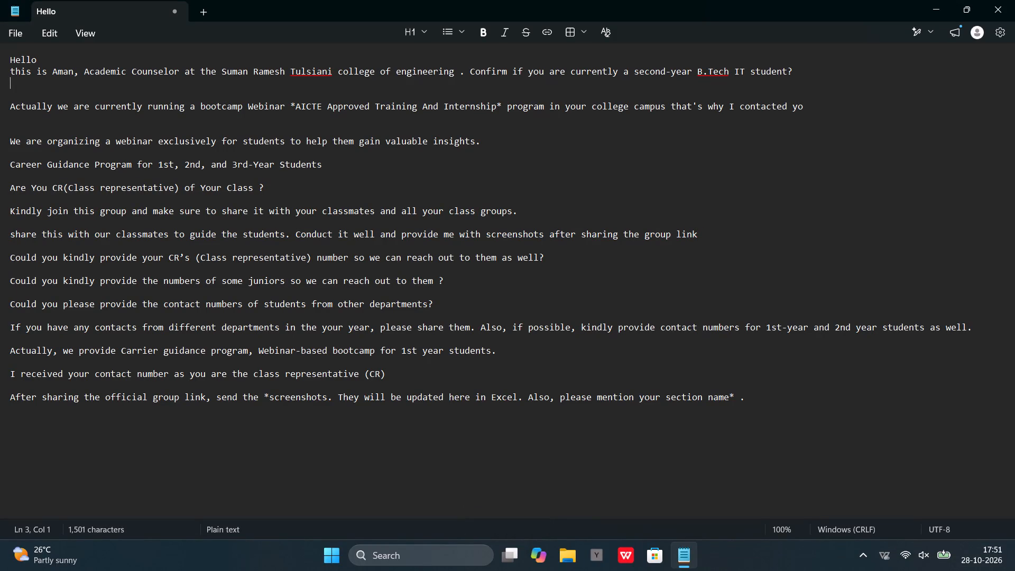
Insert the previously copied message beginning "Actually we are currently running a bootcamp Webinar" from the clipboard history on a new line below the introduction.
{"action": "key", "text": "shift+Return"}
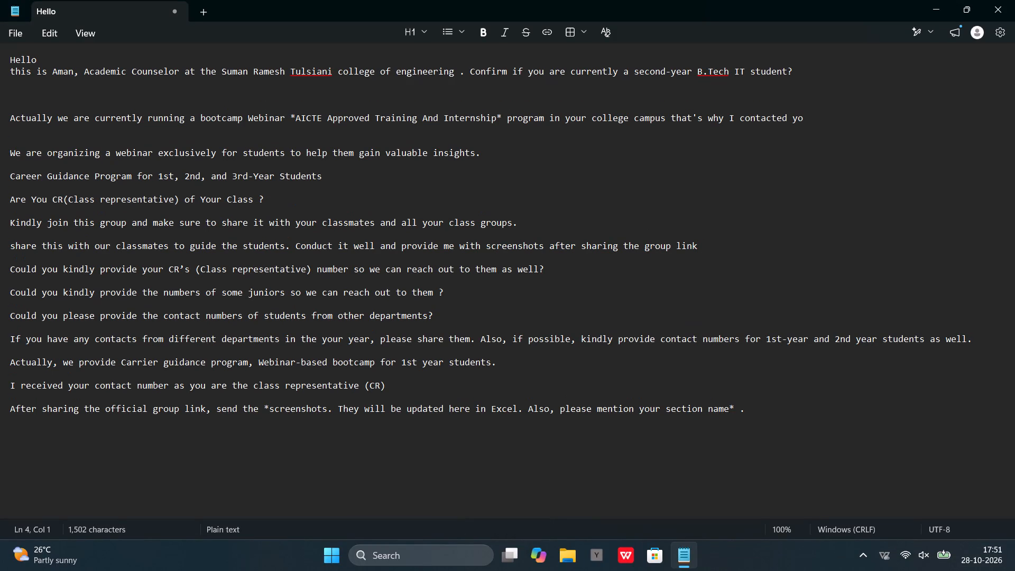
{"action": "key", "text": "super+v"}
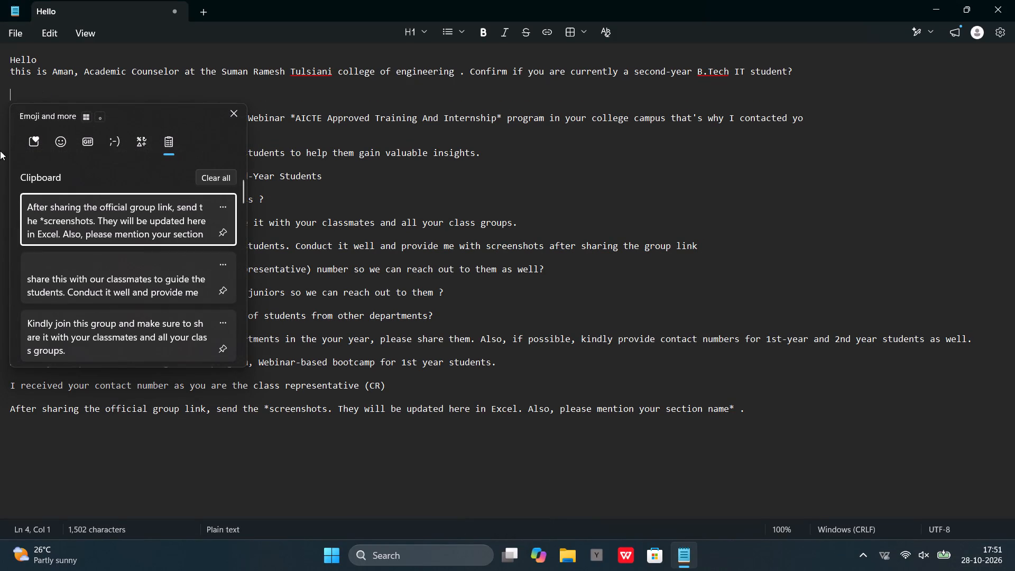
{"action": "scroll", "coordinate": [103, 277], "scroll_direction": "down", "scroll_amount": 2}
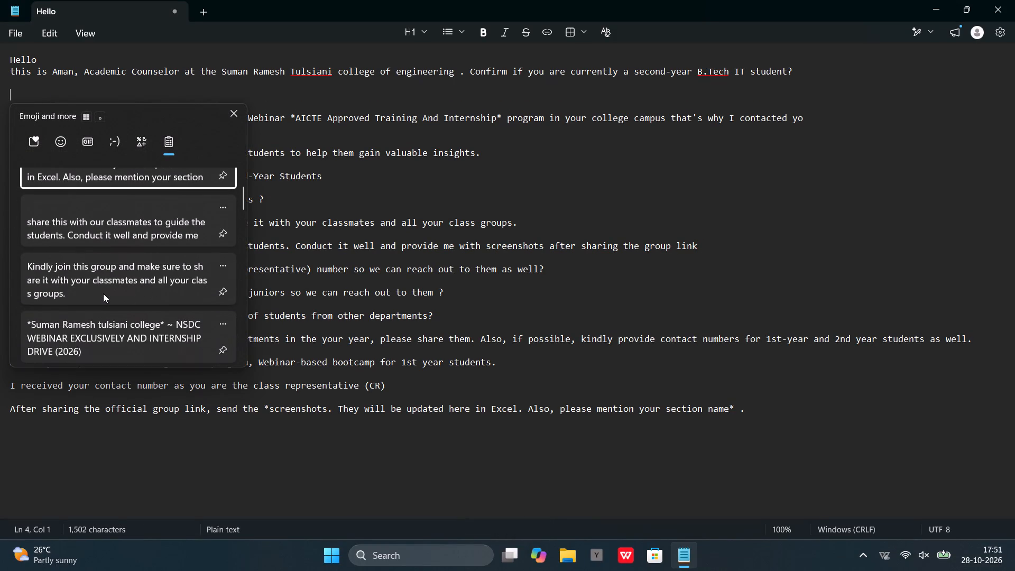
{"action": "scroll", "coordinate": [103, 290], "scroll_direction": "up", "scroll_amount": 2}
{"action": "scroll", "coordinate": [96, 269], "scroll_direction": "down", "scroll_amount": 6}
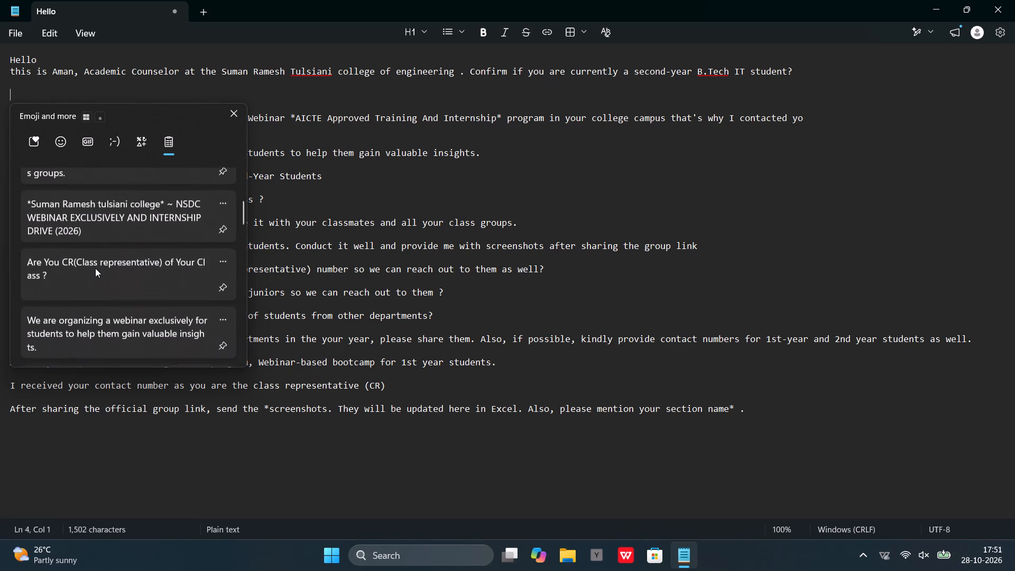
{"action": "scroll", "coordinate": [95, 268], "scroll_direction": "up", "scroll_amount": 1}
{"action": "scroll", "coordinate": [95, 268], "scroll_direction": "down", "scroll_amount": 5}
{"action": "left_click", "coordinate": [89, 272]}
{"action": "key", "text": "ctrl+v"}
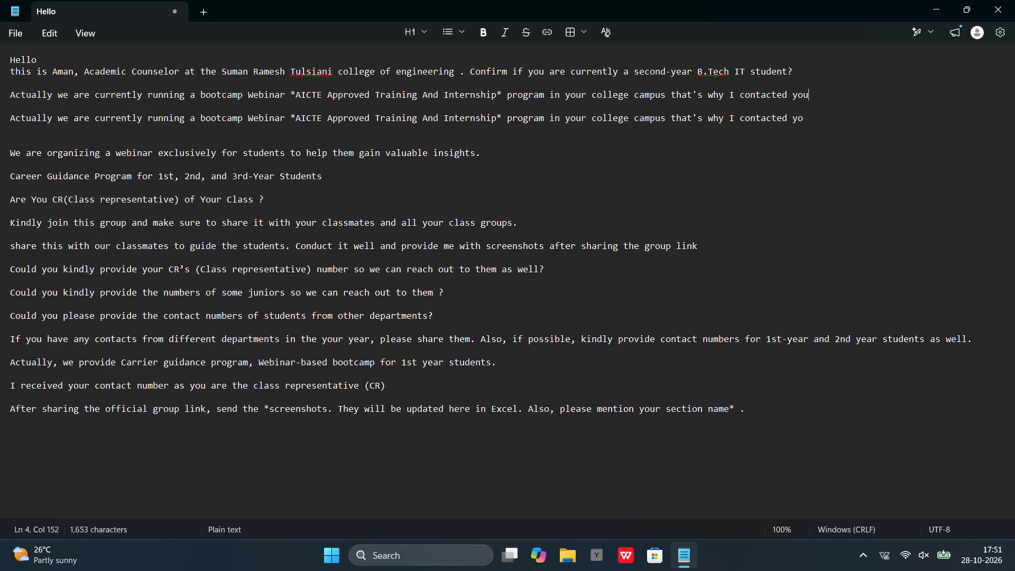
Delete the truncated duplicate of the bootcamp Webinar message, the line ending in "contacted yo".
{"action": "left_click_drag", "start_coordinate": [817, 119], "coordinate": [3, 119]}
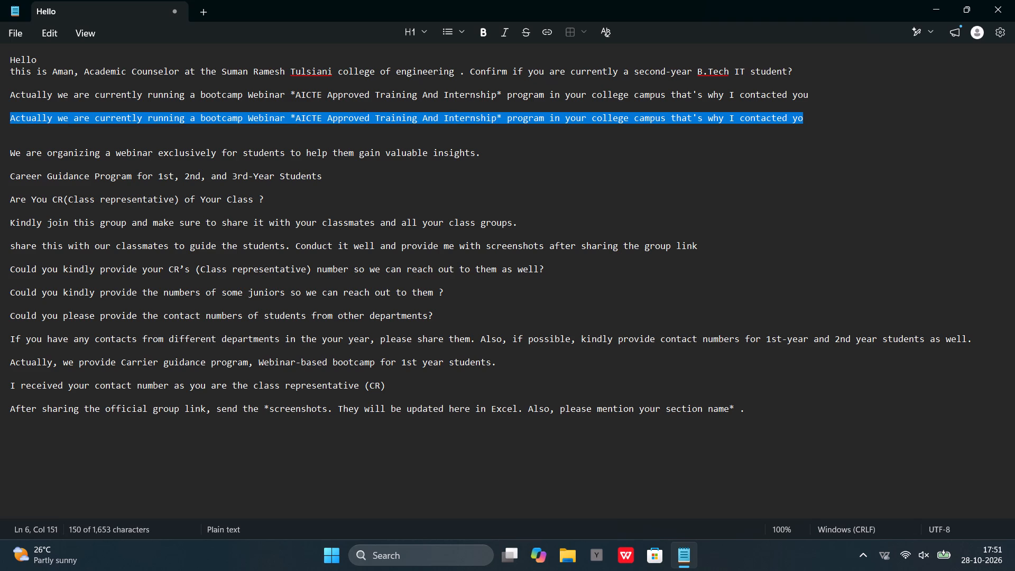
{"action": "key", "text": "BackSpace"}
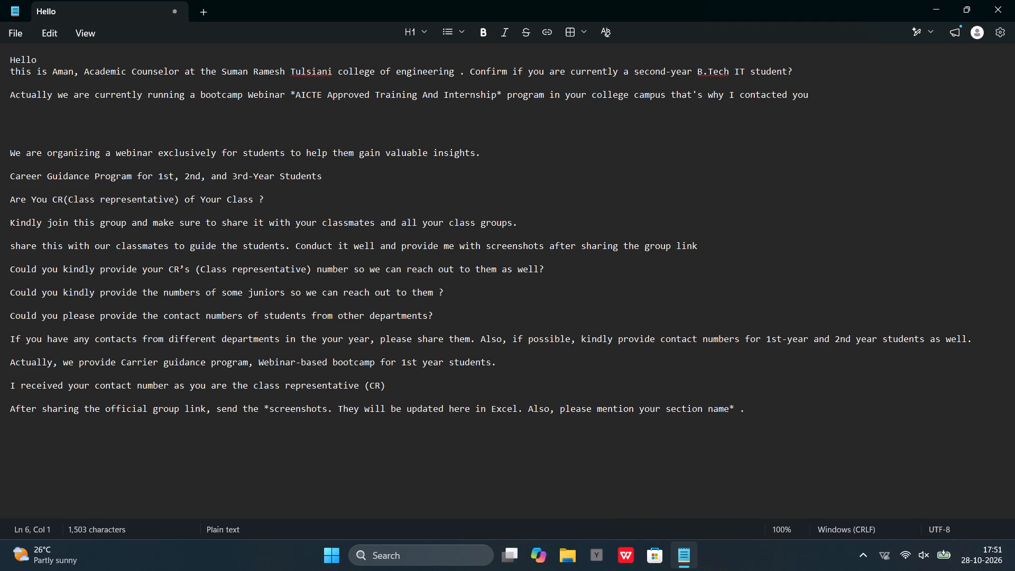
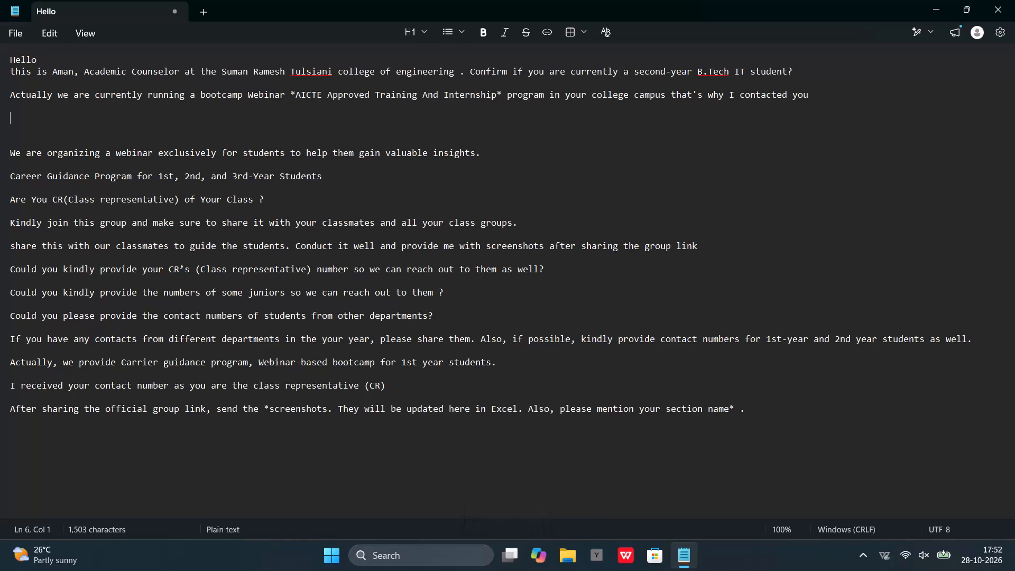
Remove the extra blank lines between the bootcamp Webinar message and "We are organizing a webinar", keeping a single empty line.
{"action": "left_click", "coordinate": [95, 130]}
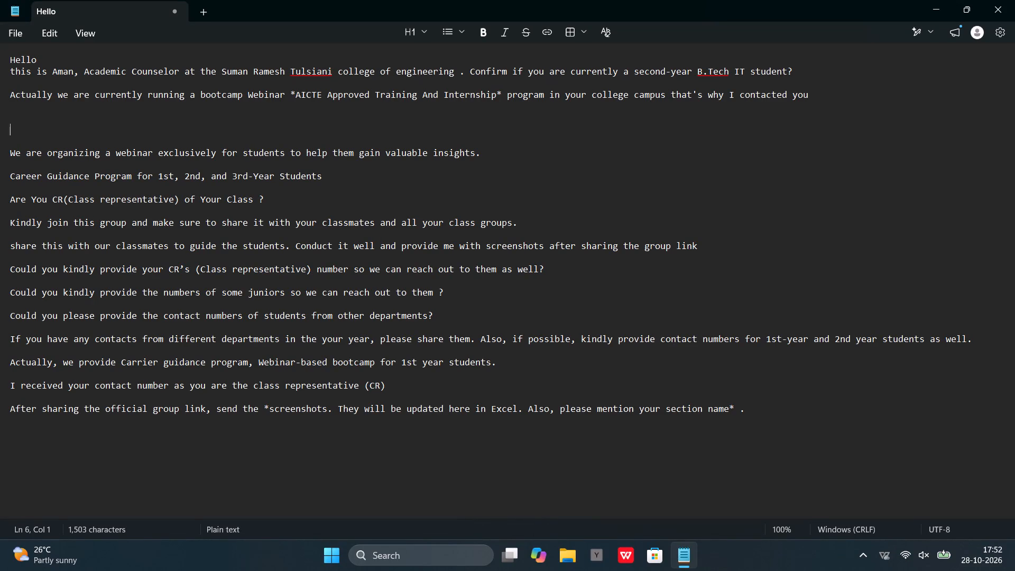
{"action": "key", "text": "BackSpace"}
{"action": "key", "text": "BackSpace"}
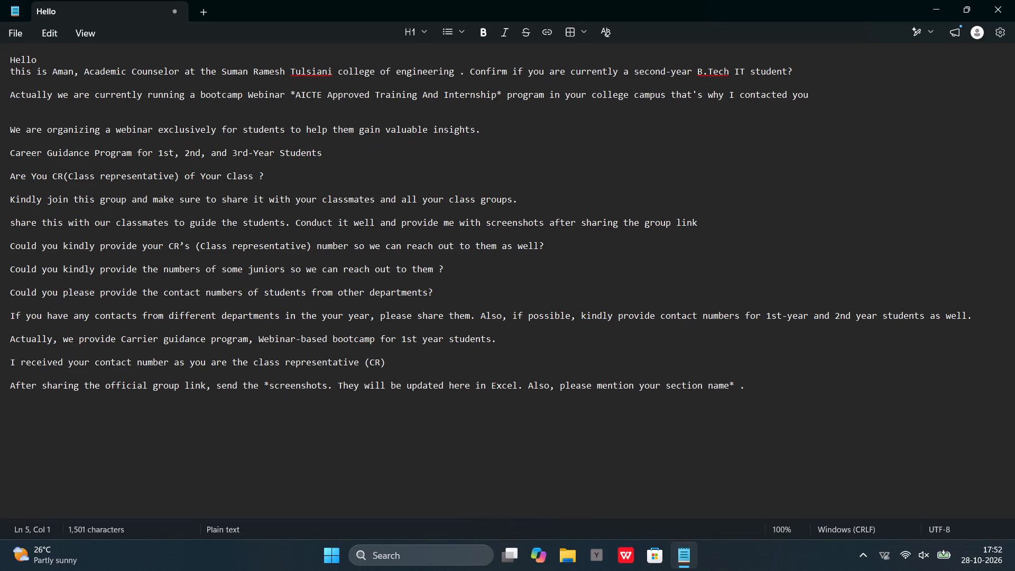
{"action": "key", "text": "BackSpace"}
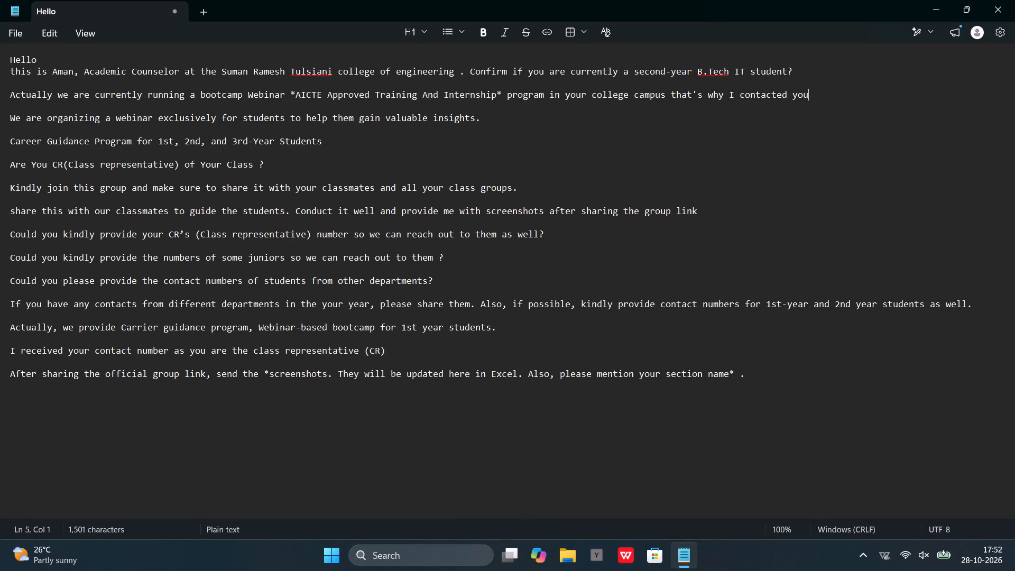
{"action": "left_click", "coordinate": [635, 149]}
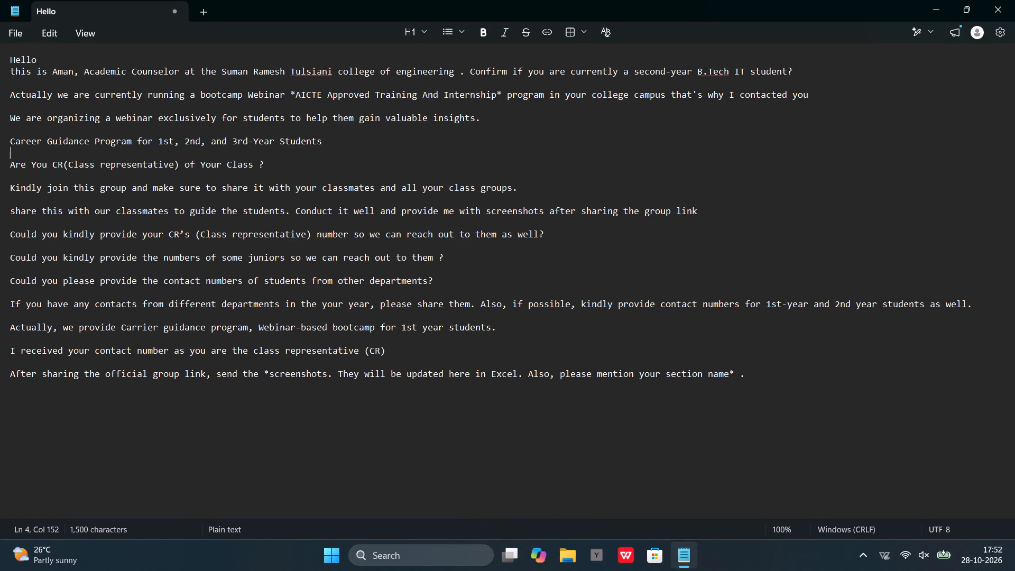
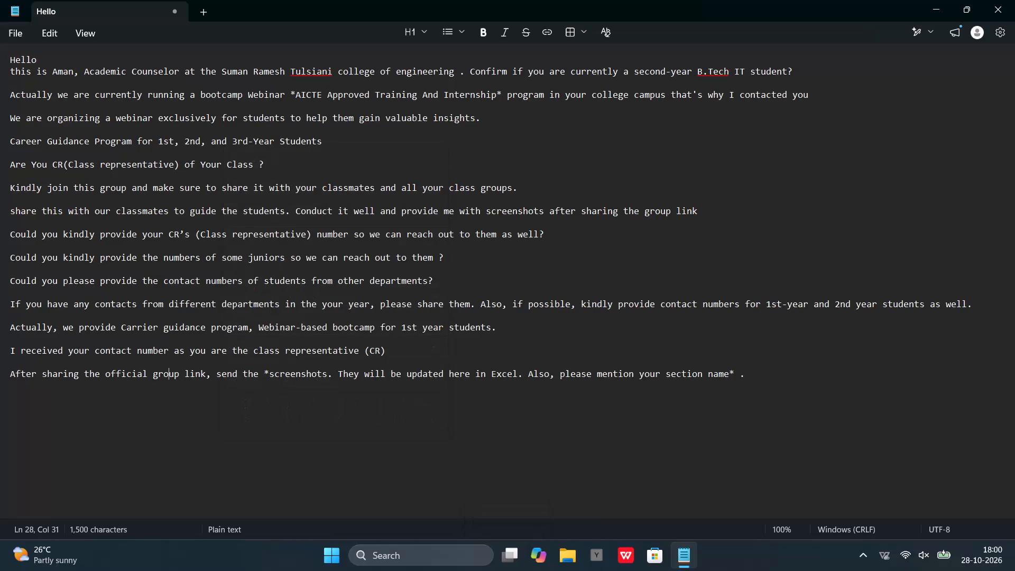
Add the copied message "After Sharing Kindly, Provide screenshot" from the clipboard history three lines below the note's last message.
{"action": "left_click", "coordinate": [778, 382]}
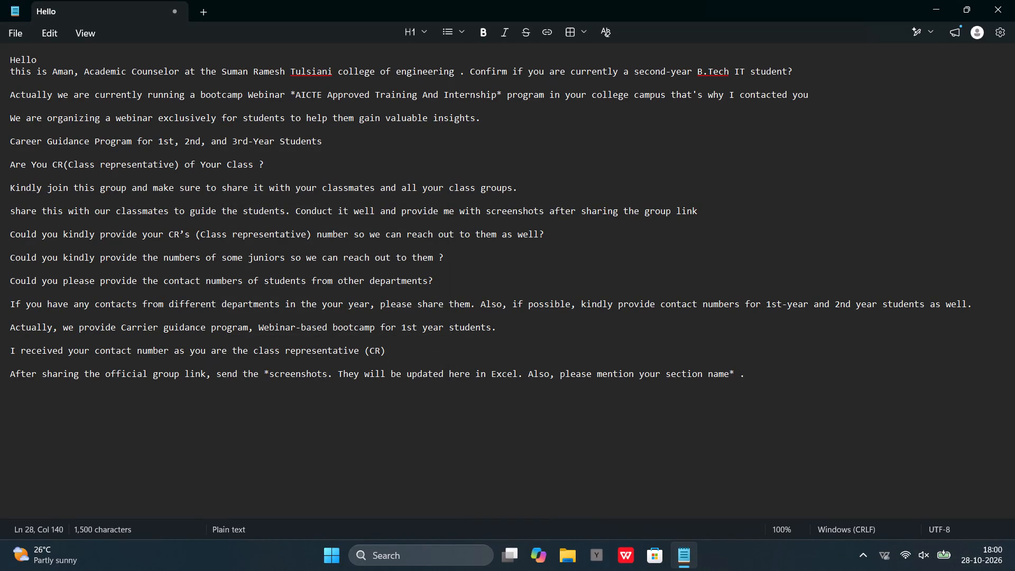
{"action": "key", "text": "shift+Return"}
{"action": "key", "text": "shift+Return"}
{"action": "key", "text": "shift+Return"}
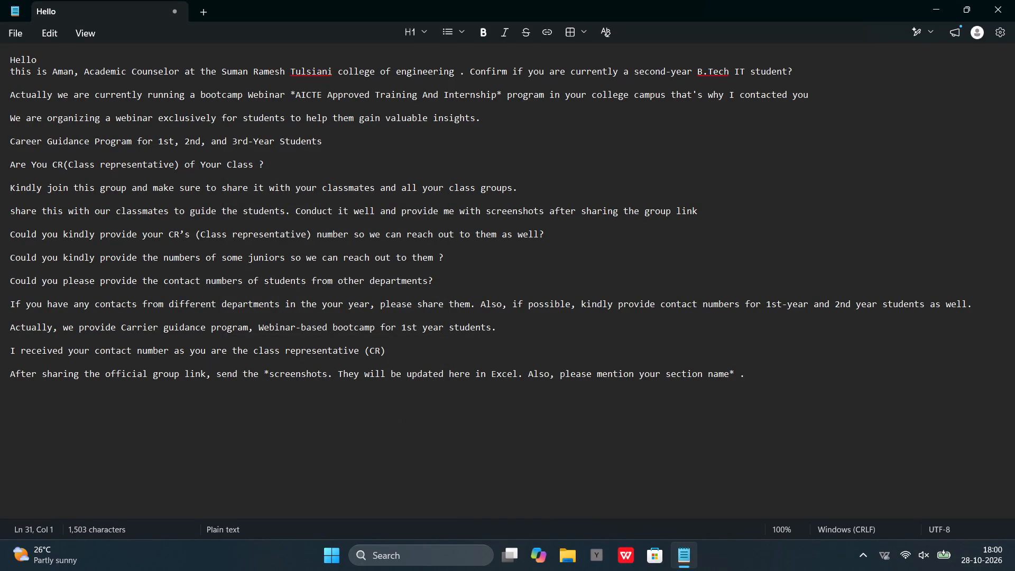
{"action": "key", "text": "super+v"}
{"action": "left_click", "coordinate": [127, 313]}
{"action": "key", "text": "ctrl+v"}
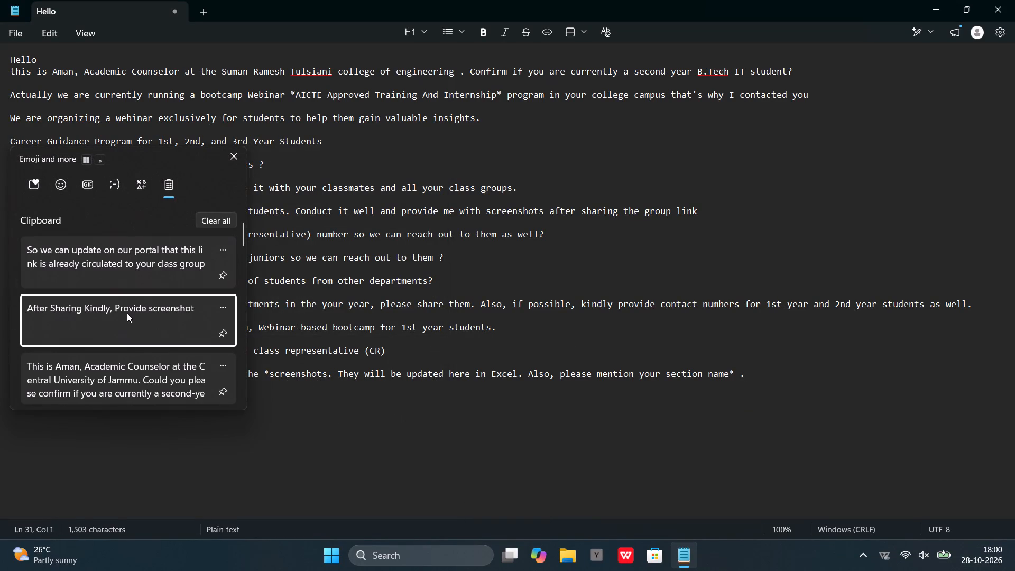
After one empty line, add the copied message "So we can update on our portal that this link is already circulated to your class group".
{"action": "key", "text": "shift+Return"}
{"action": "key", "text": "shift+Return"}
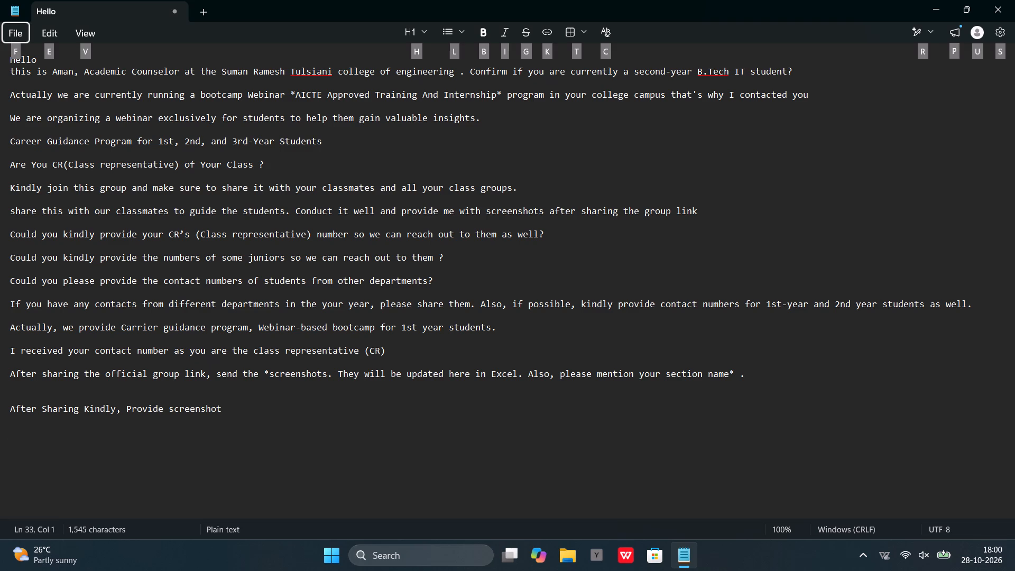
{"action": "key", "text": "super+v"}
{"action": "left_click", "coordinate": [122, 288]}
{"action": "key", "text": "ctrl+v"}
{"action": "left_click", "coordinate": [80, 456]}
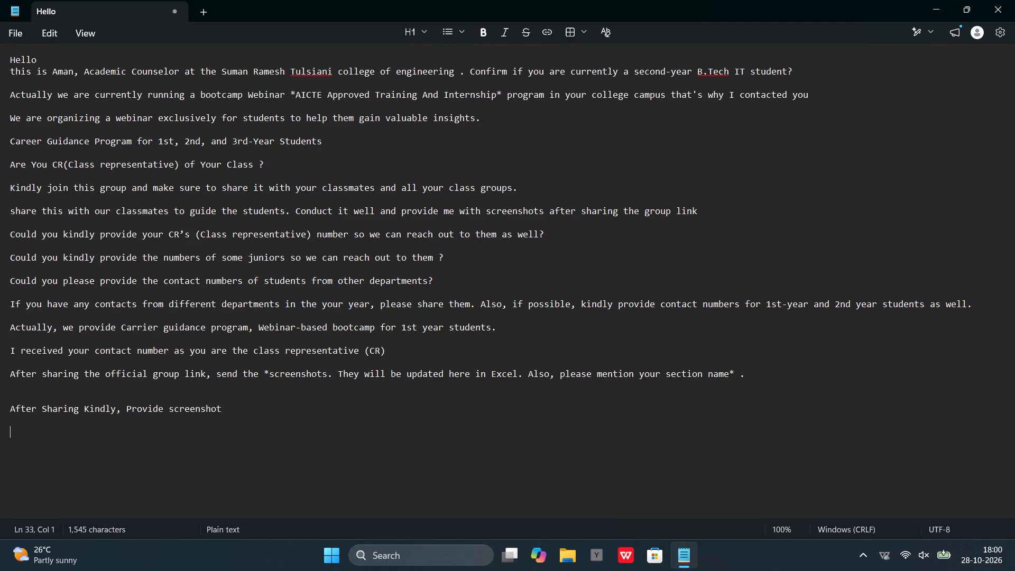
{"action": "key", "text": "super+v"}
{"action": "left_click", "coordinate": [106, 274]}
{"action": "key", "text": "ctrl+v"}
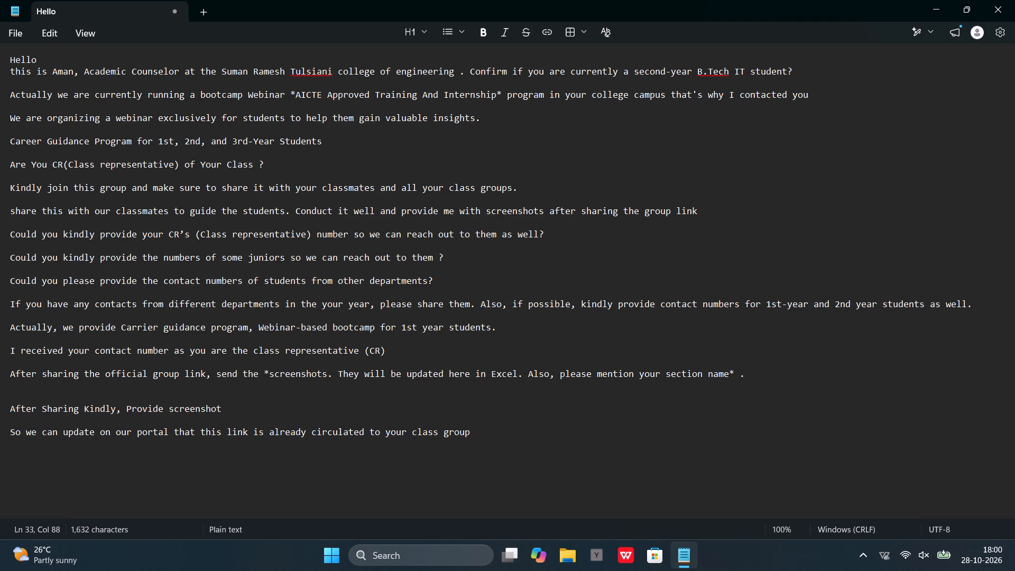
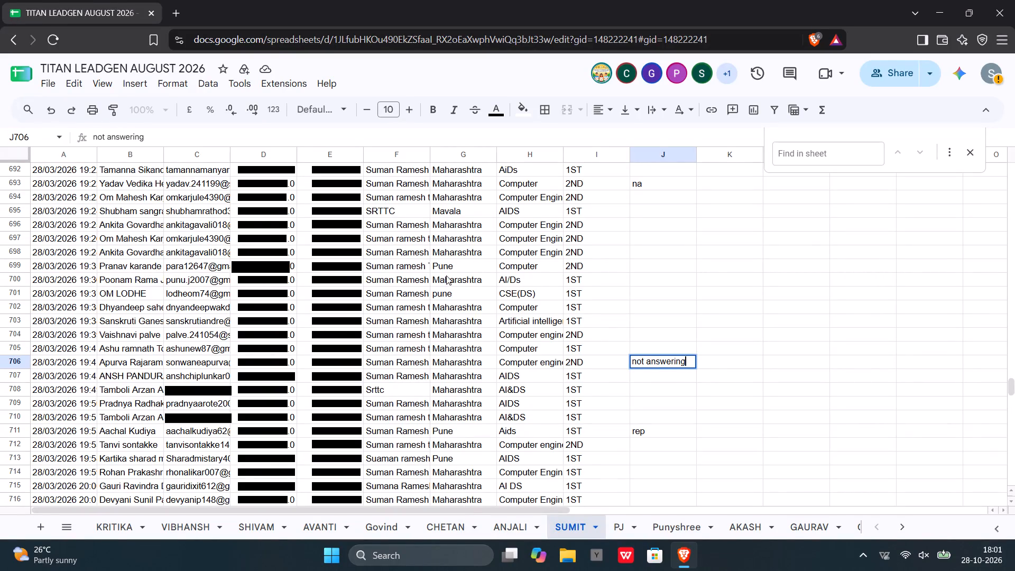
Copy the column E entry of row 699 in the SUMIT sheet, followed by the lead's name in column B.
{"action": "right_click", "coordinate": [338, 265]}
{"action": "left_click", "coordinate": [372, 143]}
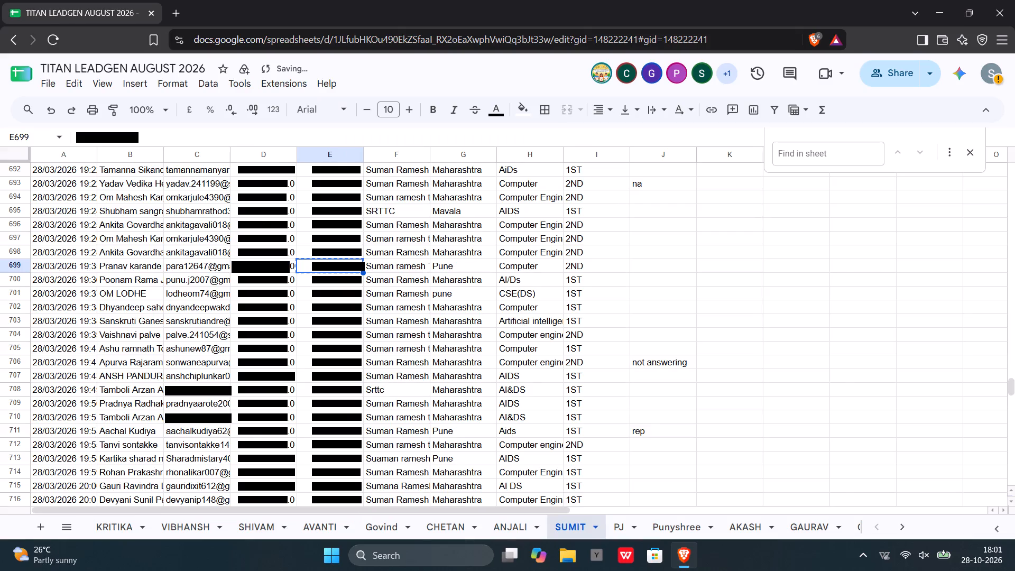
{"action": "right_click", "coordinate": [133, 267]}
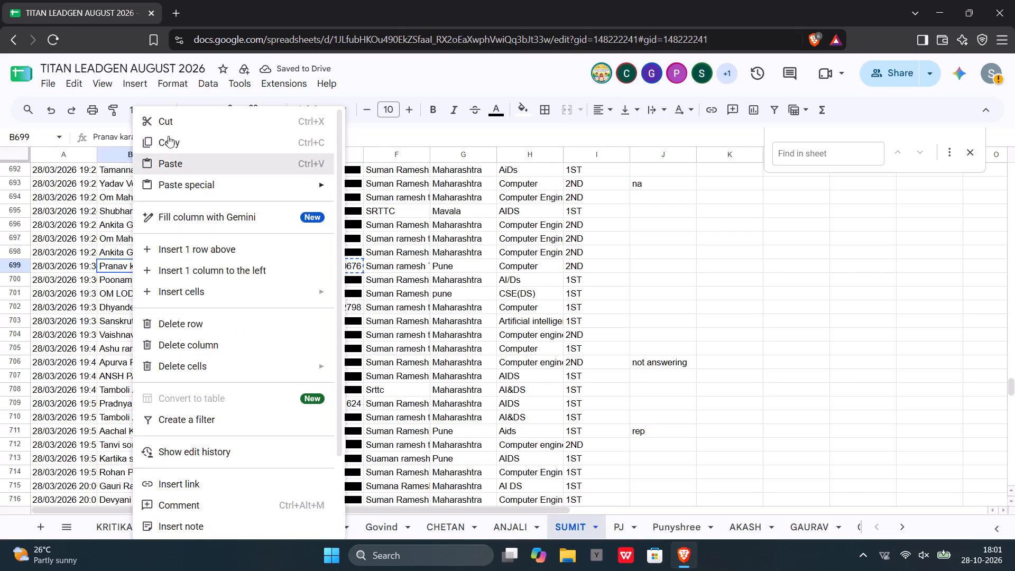
{"action": "left_click", "coordinate": [179, 139]}
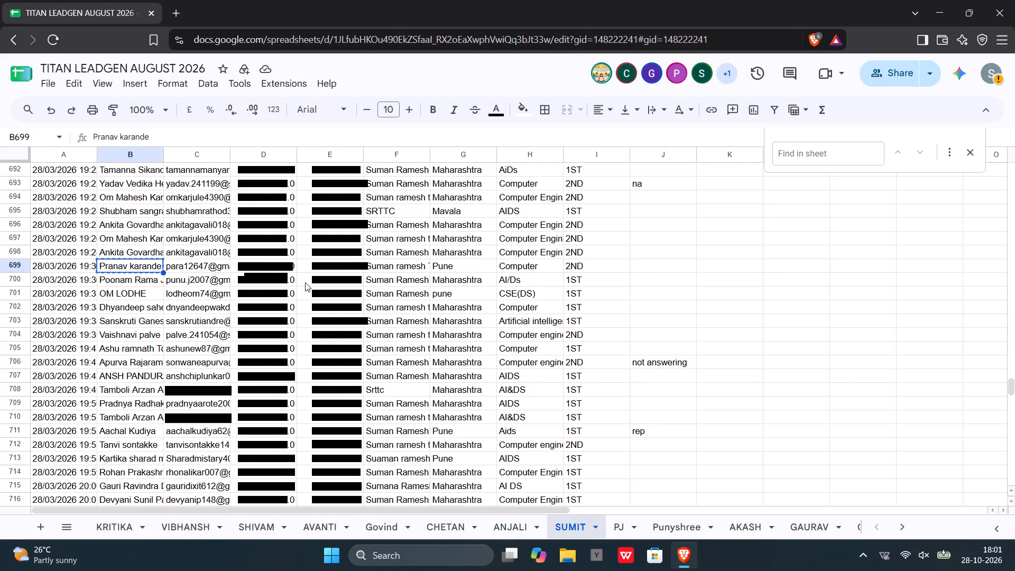
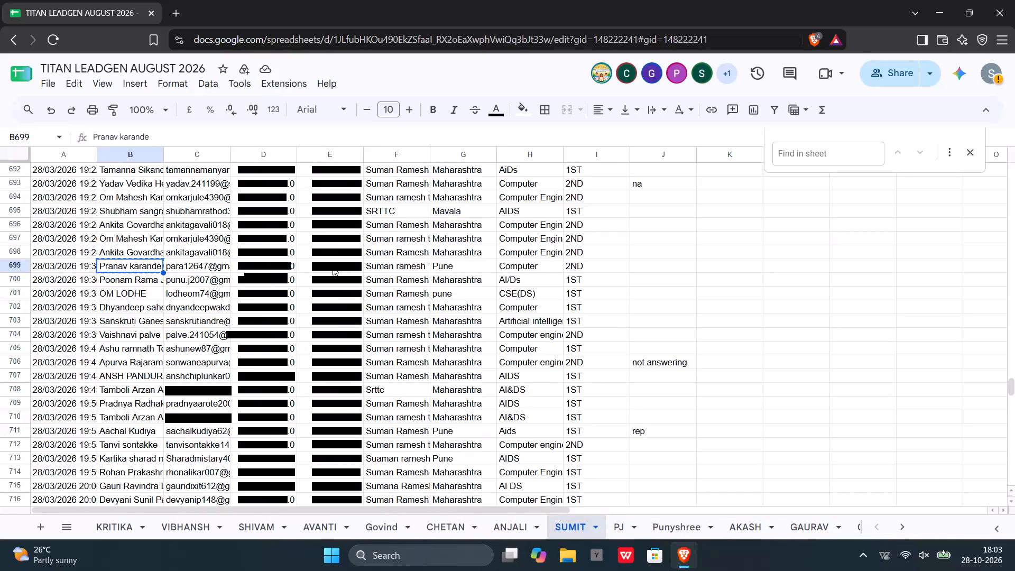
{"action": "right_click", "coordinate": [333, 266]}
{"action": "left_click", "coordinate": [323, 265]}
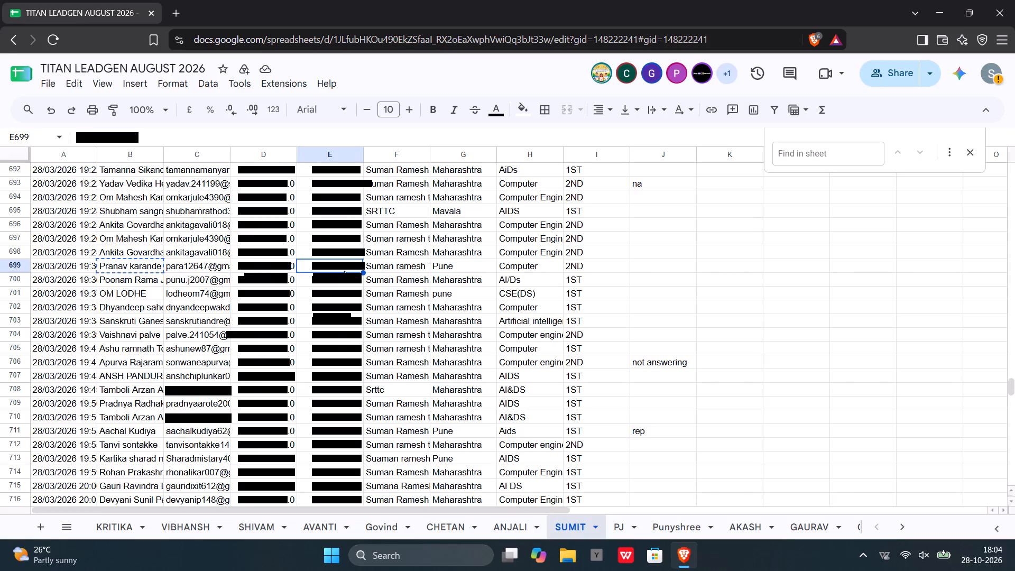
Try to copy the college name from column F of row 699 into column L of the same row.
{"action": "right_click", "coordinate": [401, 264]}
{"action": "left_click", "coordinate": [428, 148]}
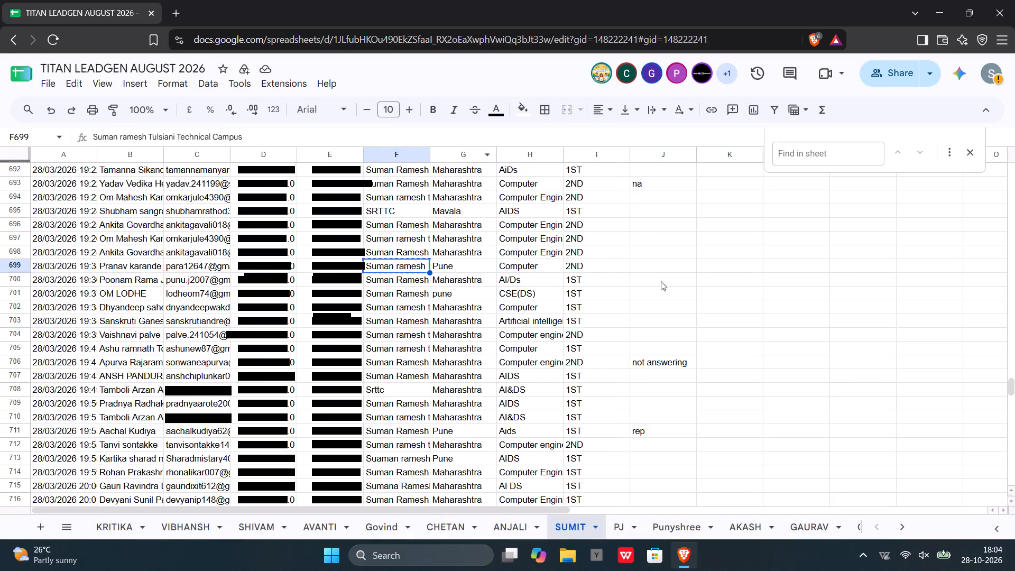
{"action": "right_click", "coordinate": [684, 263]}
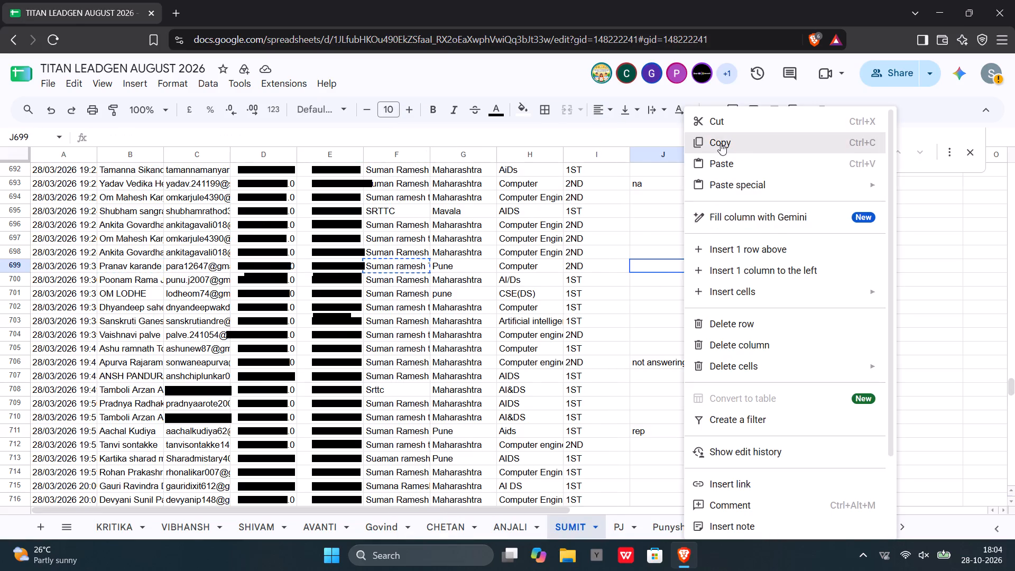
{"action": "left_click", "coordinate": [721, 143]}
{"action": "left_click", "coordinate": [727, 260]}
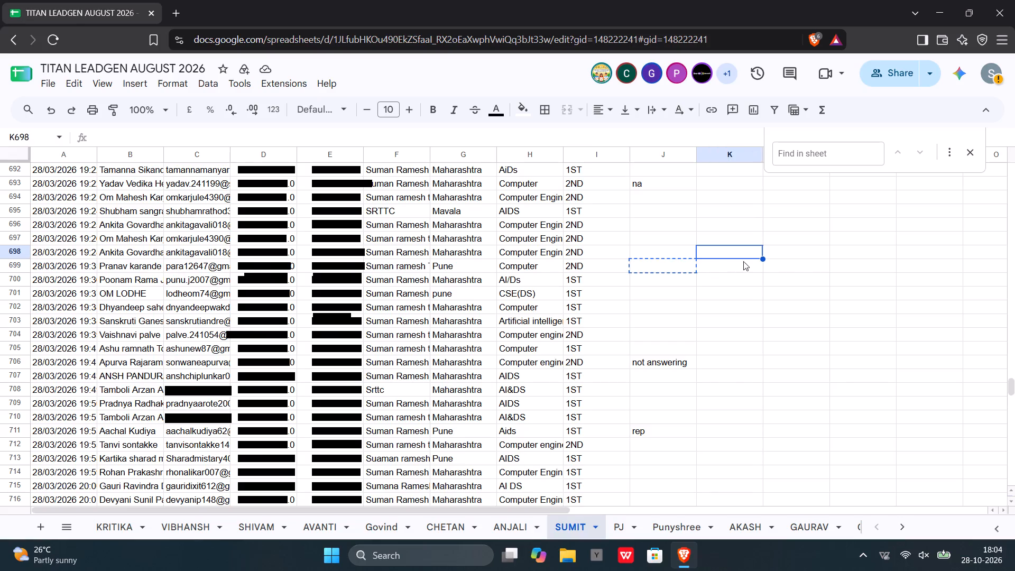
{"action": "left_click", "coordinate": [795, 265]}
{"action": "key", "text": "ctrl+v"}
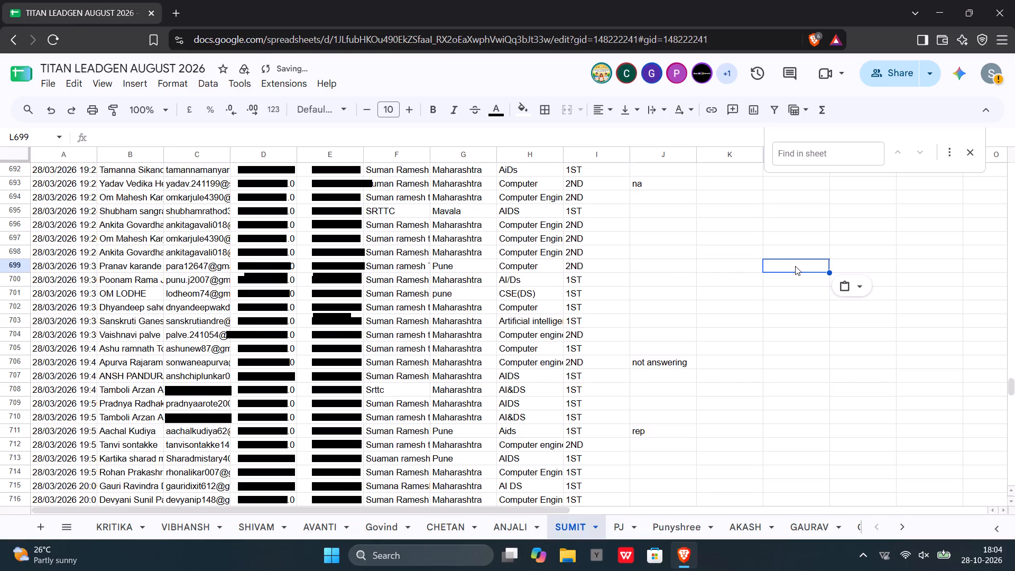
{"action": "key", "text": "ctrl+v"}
Copy the college name from column F of row 698 into column L of the same row.
{"action": "right_click", "coordinate": [381, 251]}
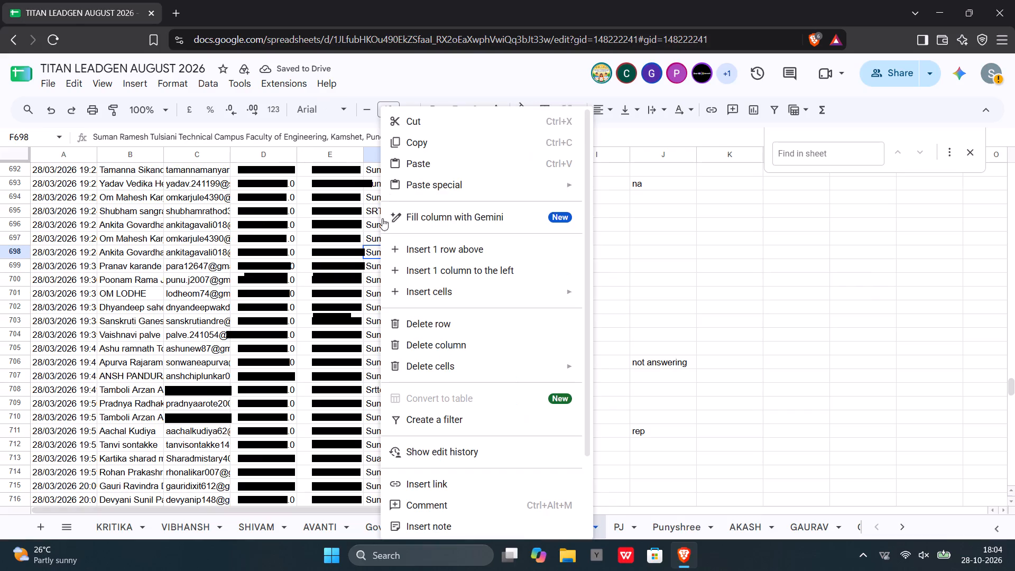
{"action": "left_click", "coordinate": [408, 149]}
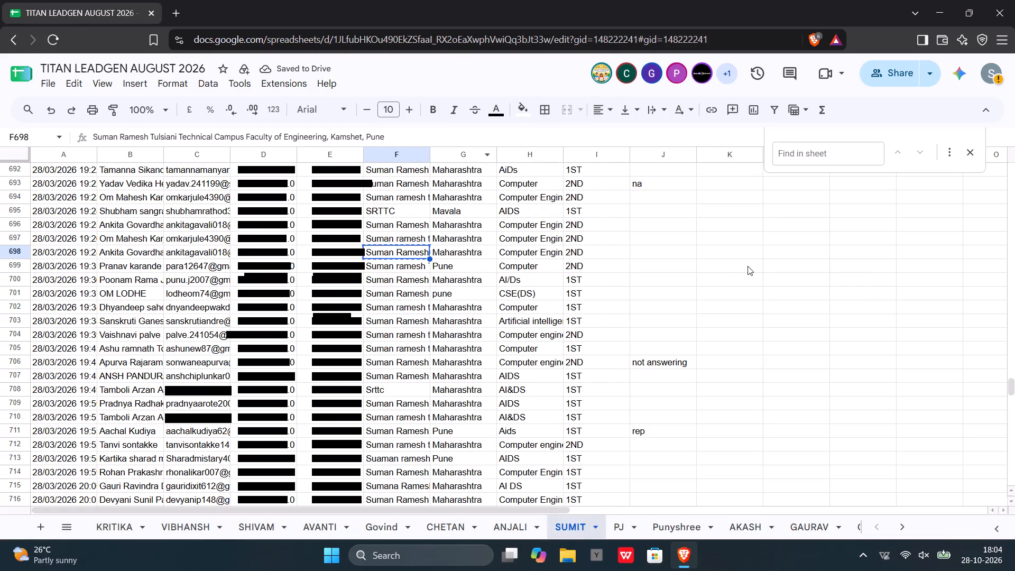
{"action": "left_click", "coordinate": [780, 250]}
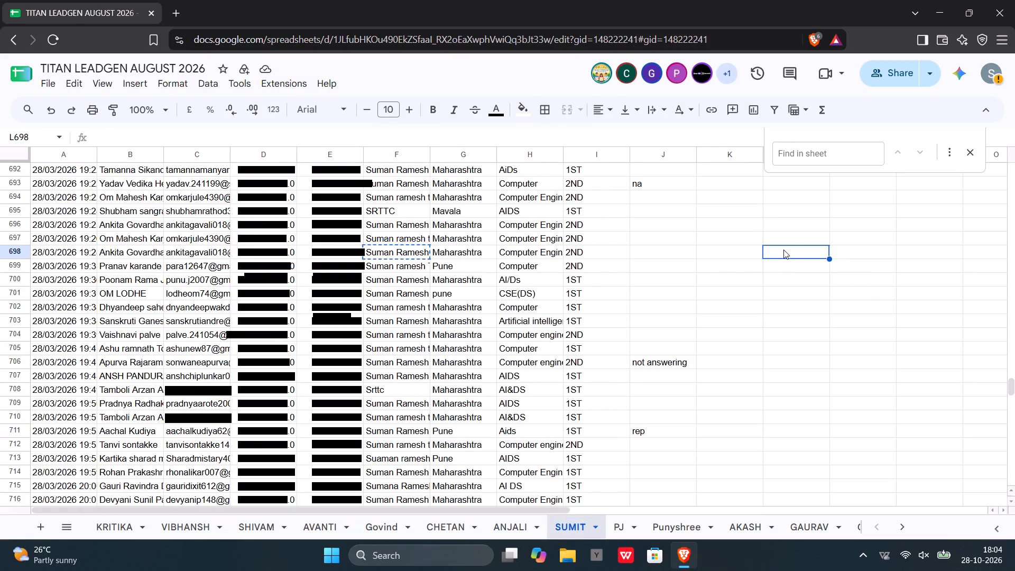
{"action": "key", "text": "ctrl+v"}
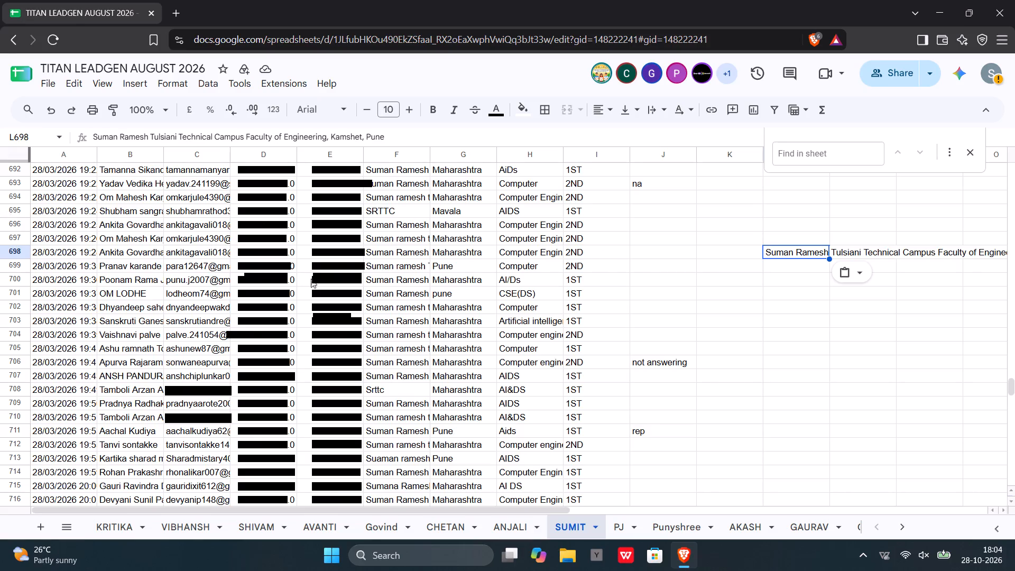
Select the column D entry of row 699, followed by the lead's name in column B.
{"action": "left_click", "coordinate": [272, 268]}
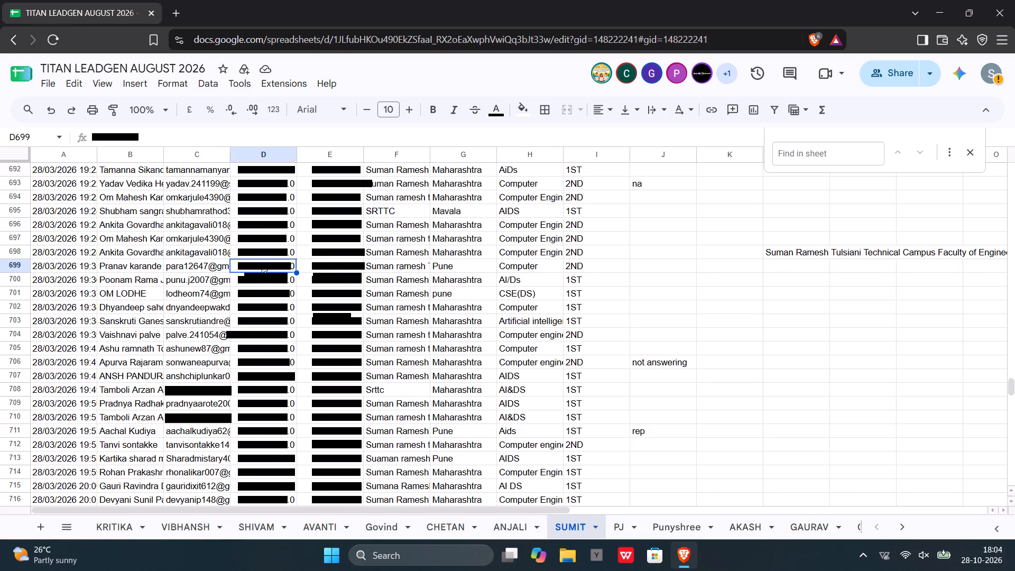
{"action": "left_click", "coordinate": [139, 263]}
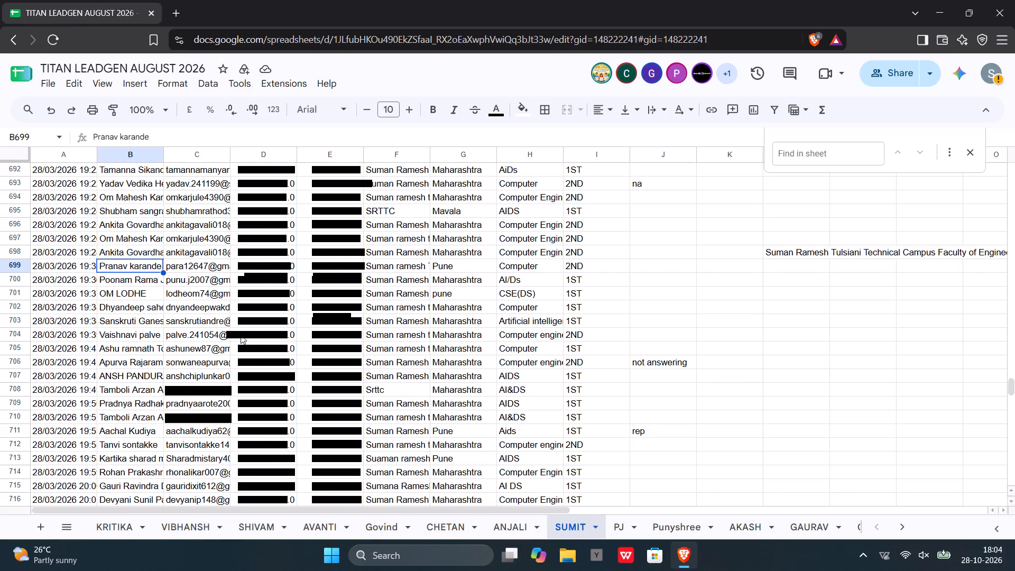
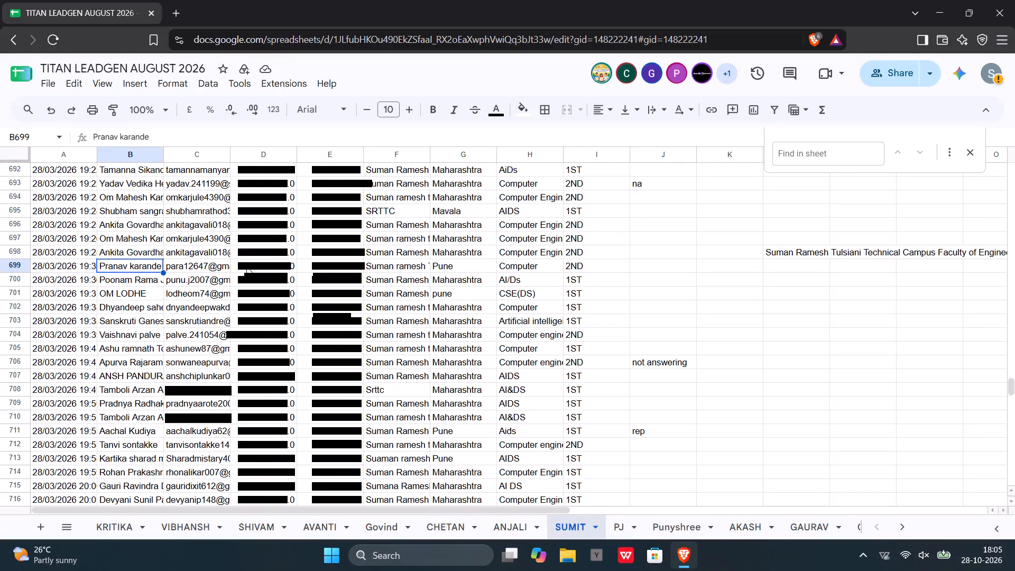
Copy the lead's contact entry in column E of row 699.
{"action": "right_click", "coordinate": [335, 263]}
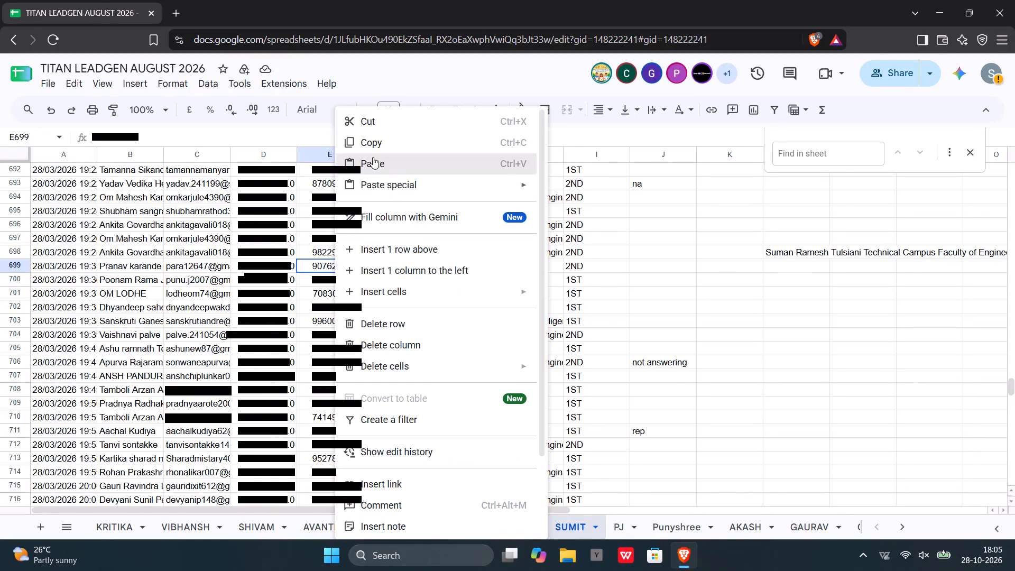
{"action": "left_click", "coordinate": [377, 146]}
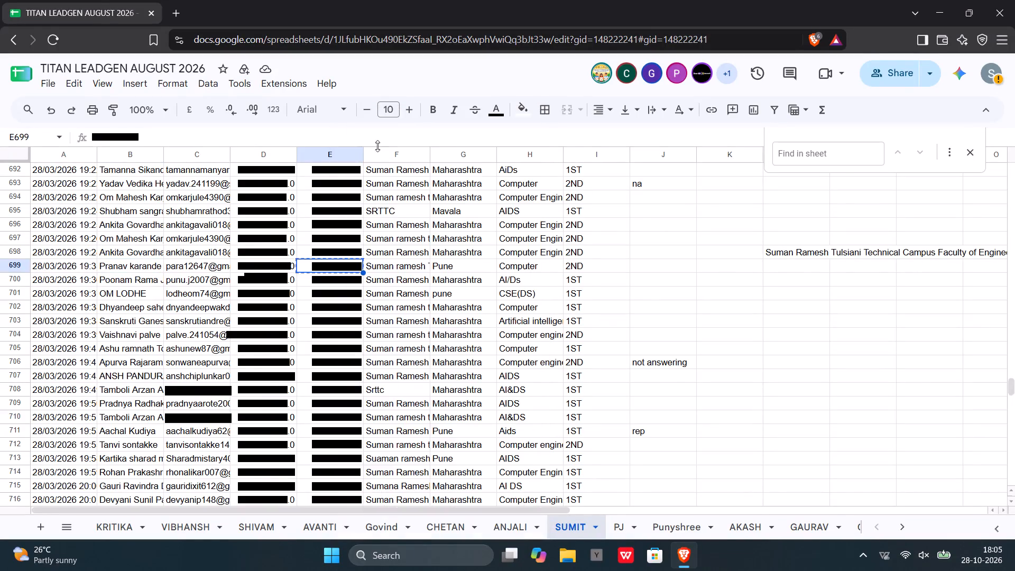
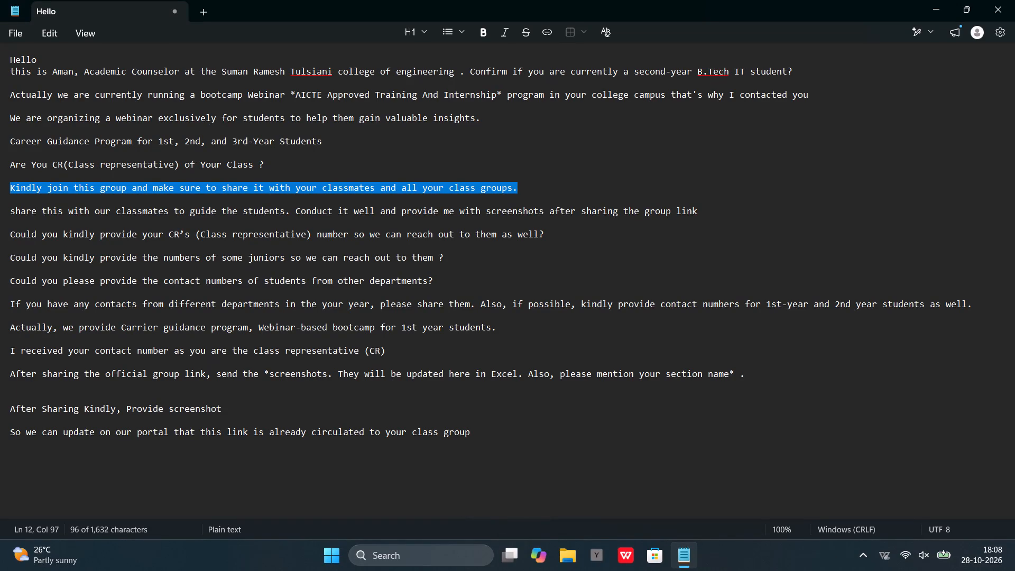
Copy the Hello note's line "Kindly join this group and make sure to share it with your classmates and all your class groups.".
{"action": "key", "text": "ctrl+c"}
Select the whole line beginning "share this with our classmates to guide the students" in the Hello note.
{"action": "left_click", "coordinate": [731, 218]}
{"action": "left_click_drag", "start_coordinate": [719, 216], "coordinate": [718, 215]}
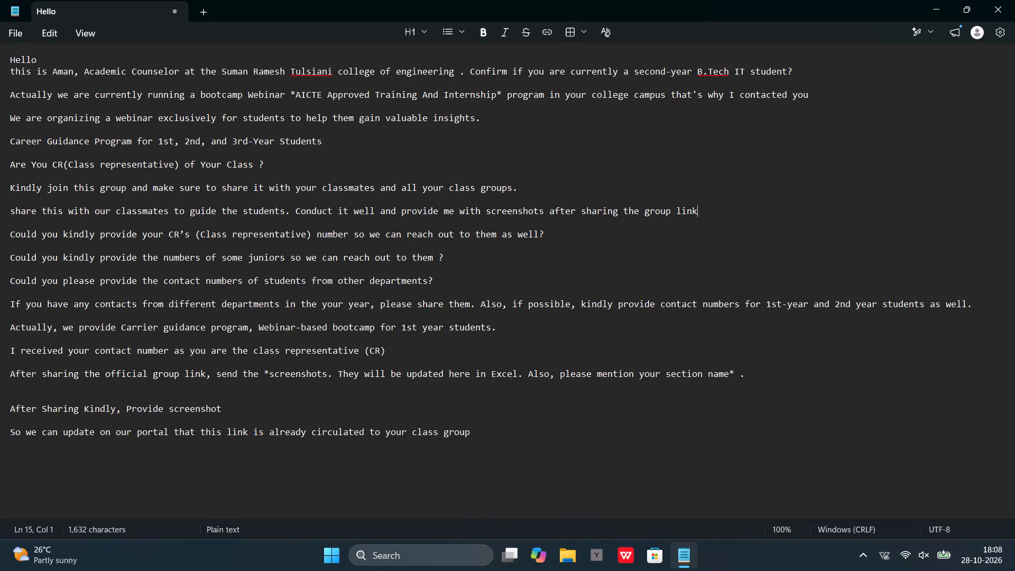
{"action": "left_click_drag", "start_coordinate": [718, 215], "coordinate": [712, 200]}
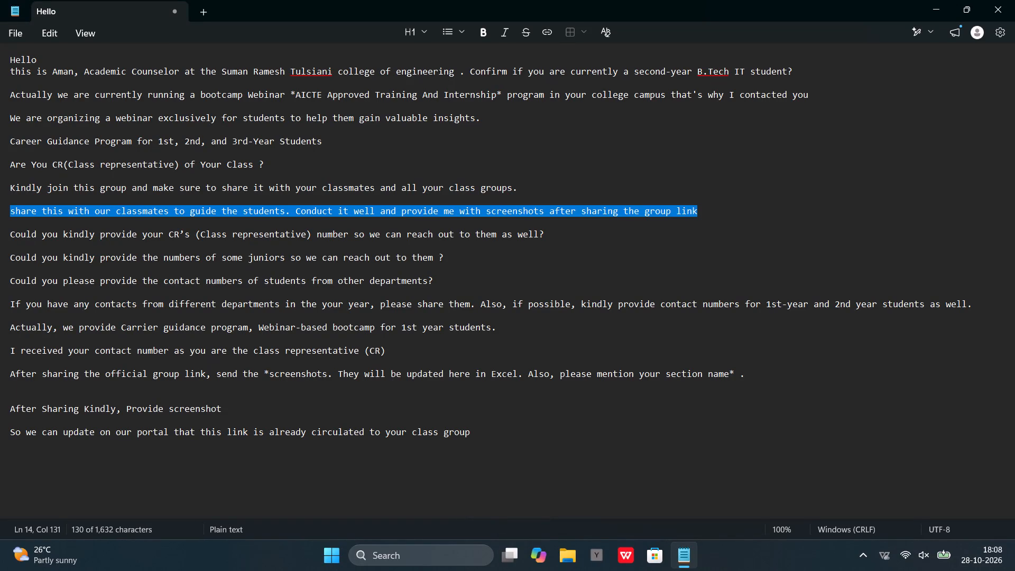
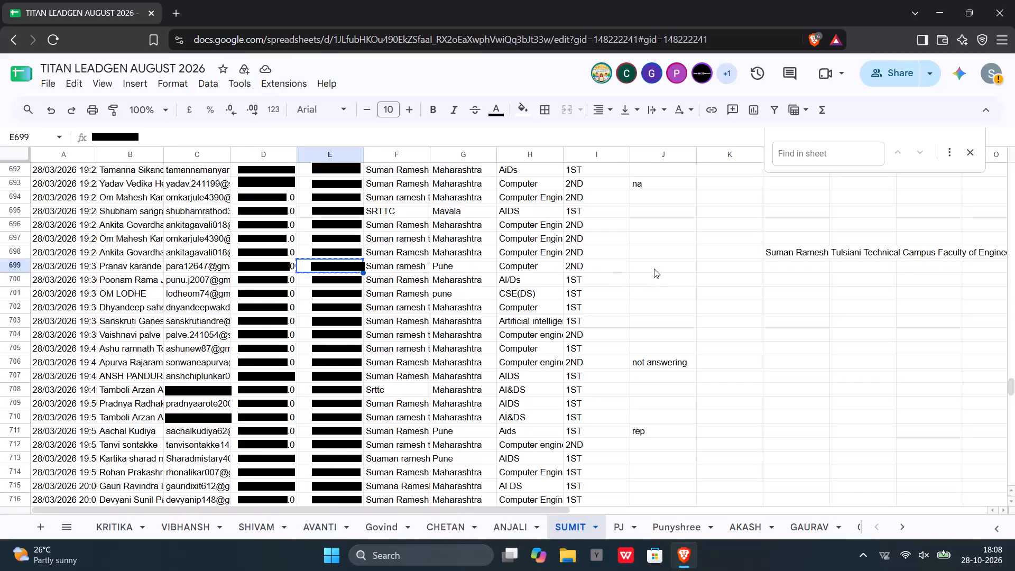
Enter the call status "cb" in column J for the lead in row 699 of the SUMIT sheet.
{"action": "left_click", "coordinate": [654, 269]}
{"action": "key", "text": "c"}
{"action": "key", "text": "n"}
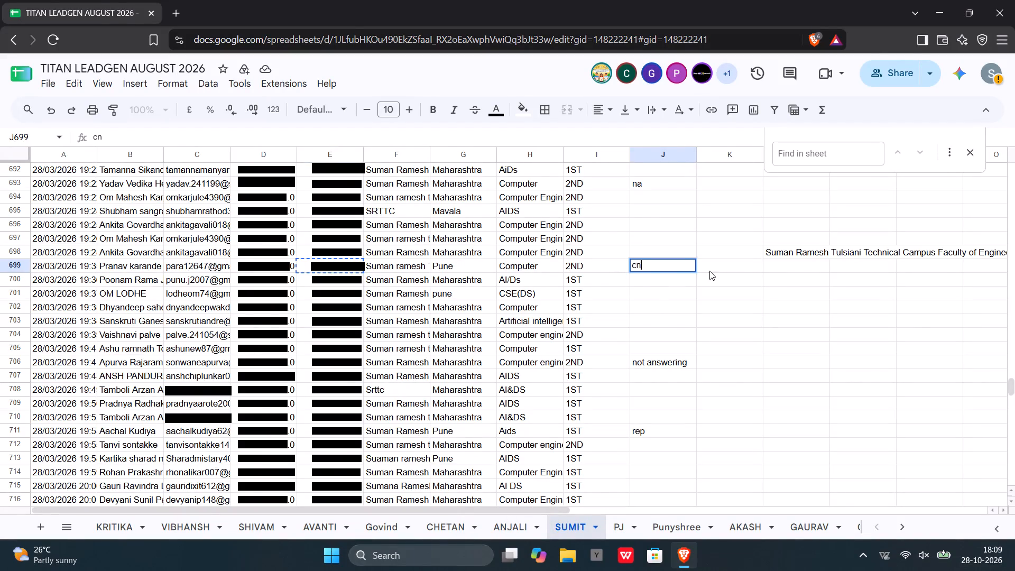
{"action": "left_click", "coordinate": [656, 269]}
{"action": "key", "text": "BackSpace"}
{"action": "key", "text": "b"}
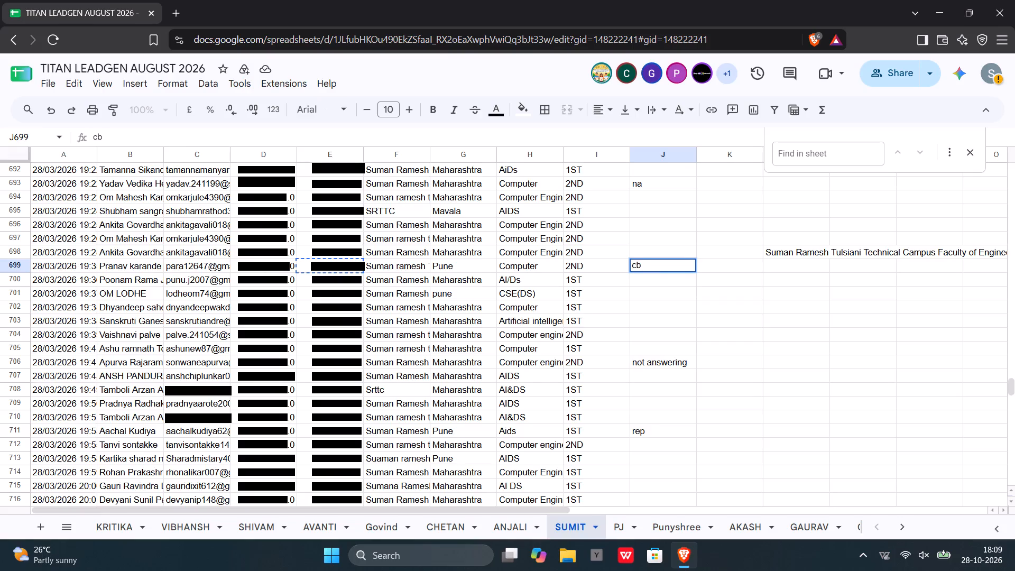
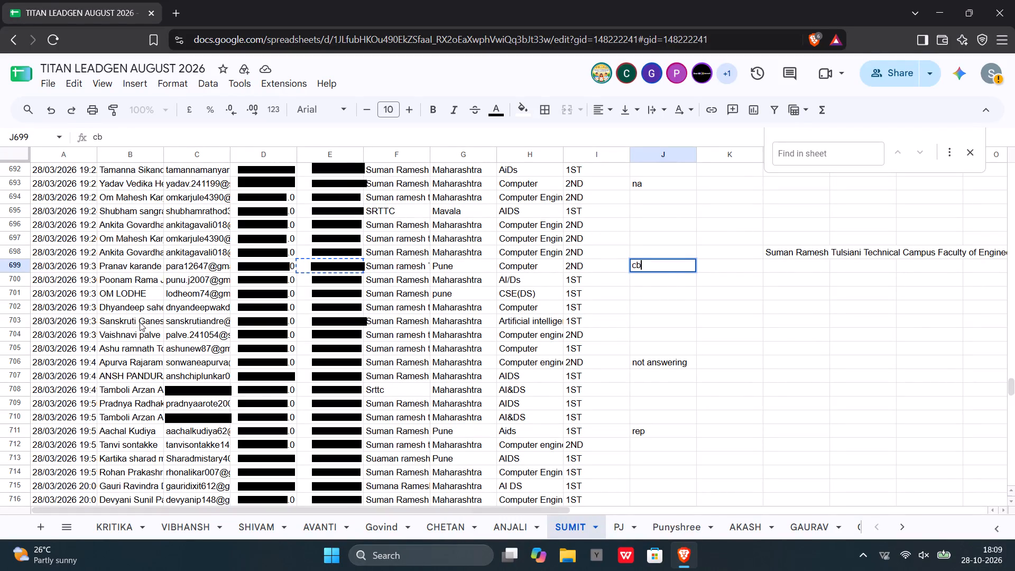
Commit the "cb" call status in column J for the lead in row 699.
{"action": "scroll", "coordinate": [130, 305], "scroll_direction": "up", "scroll_amount": 3}
{"action": "scroll", "coordinate": [141, 317], "scroll_direction": "down", "scroll_amount": 4}
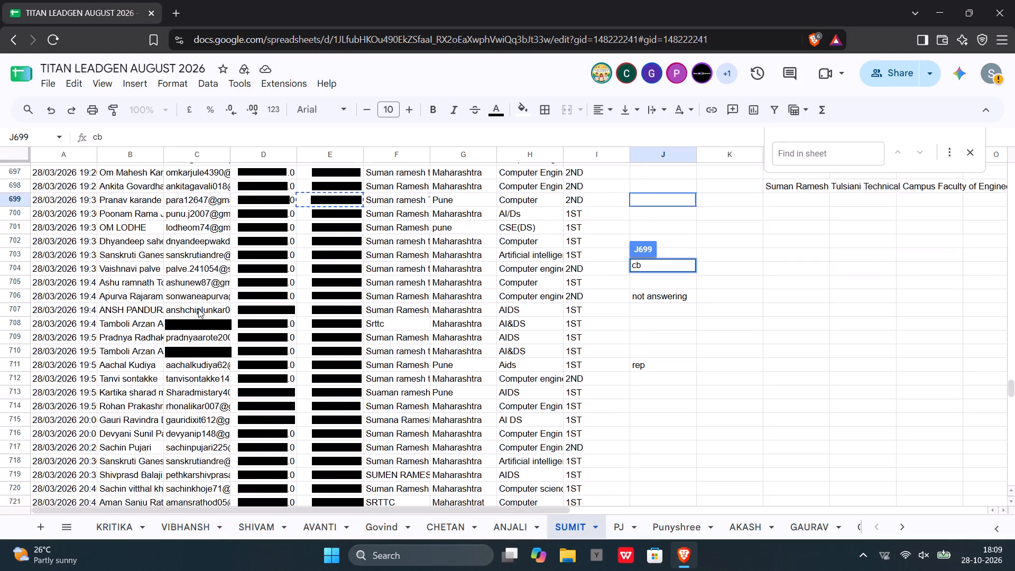
{"action": "scroll", "coordinate": [198, 308], "scroll_direction": "up", "scroll_amount": 1}
{"action": "left_click", "coordinate": [695, 321]}
Copy the contact number in column E for the lead in row 692 of the SUMIT sheet.
{"action": "scroll", "coordinate": [733, 309], "scroll_direction": "up", "scroll_amount": 2}
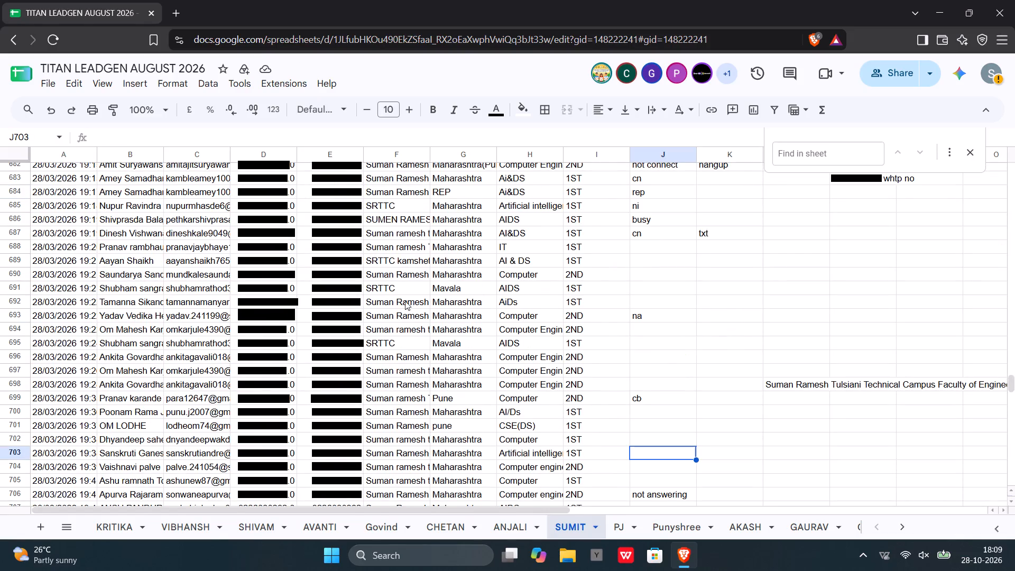
{"action": "right_click", "coordinate": [323, 301]}
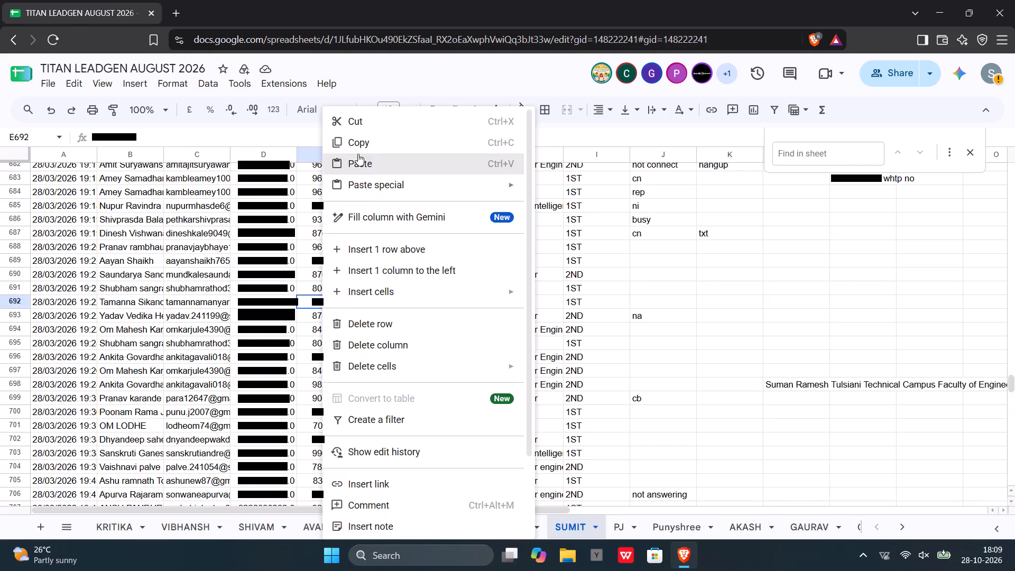
{"action": "left_click", "coordinate": [364, 142]}
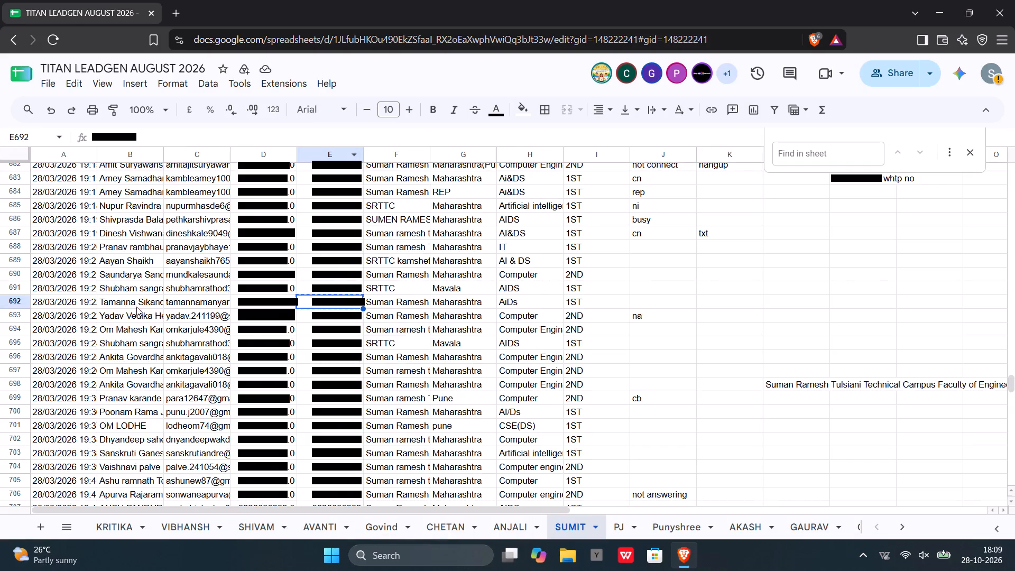
Copy the lead's name from column B in row 692.
{"action": "right_click", "coordinate": [127, 304]}
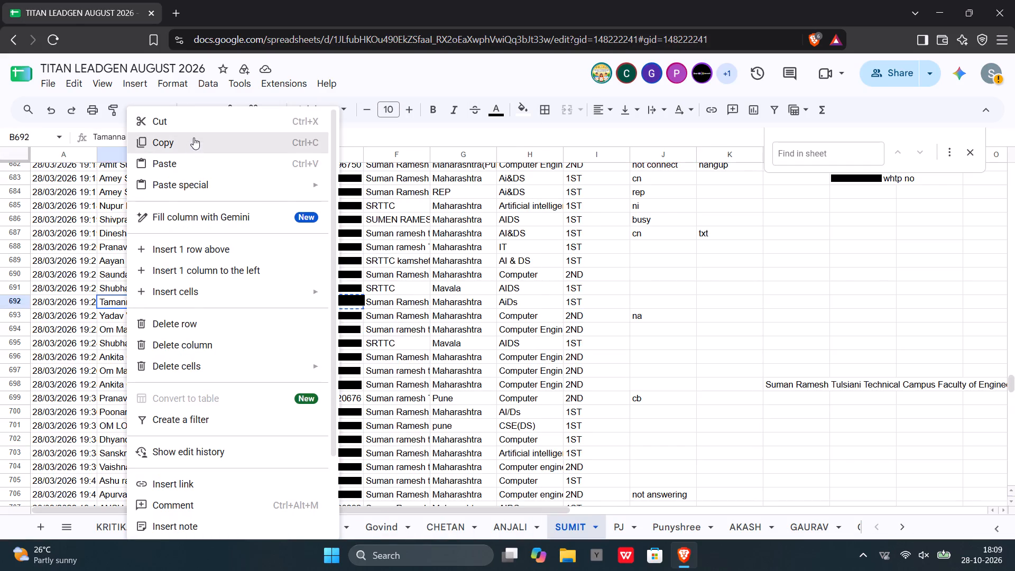
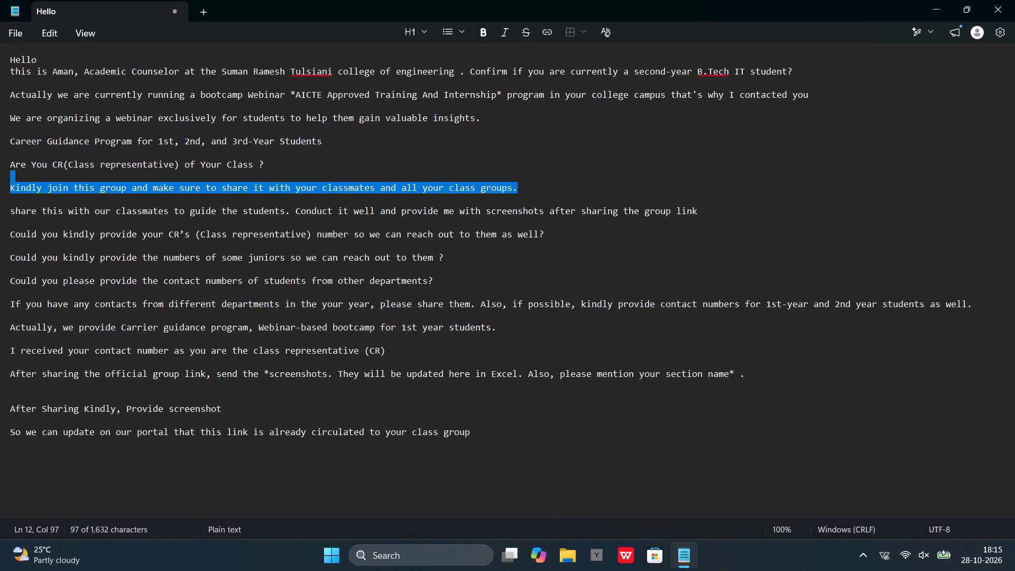
Copy the line asking students to provide their CR's (Class representative) number from the Hello note.
{"action": "left_click_drag", "start_coordinate": [555, 242], "coordinate": [550, 226]}
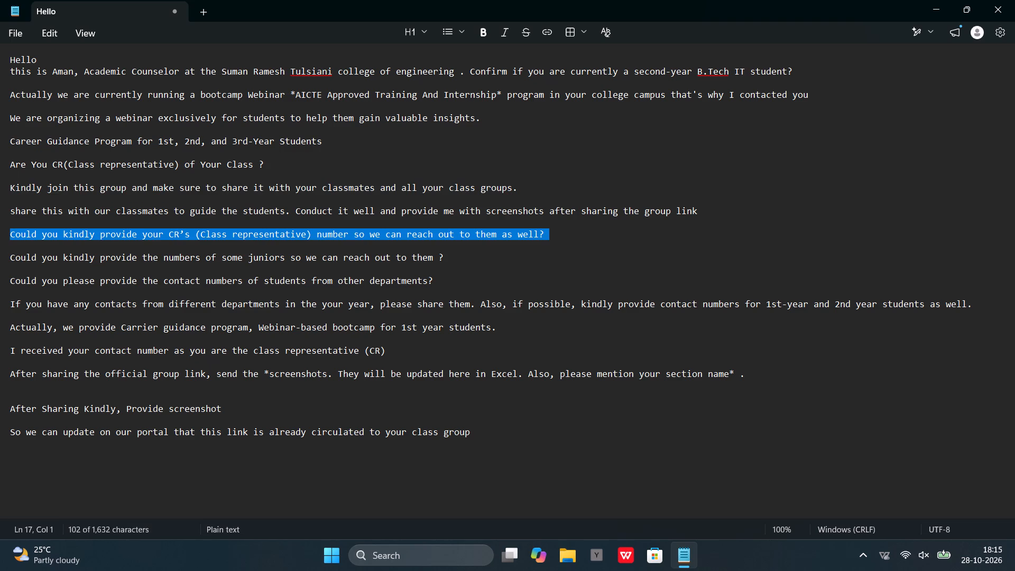
{"action": "left_click_drag", "start_coordinate": [550, 226], "coordinate": [550, 225]}
{"action": "key", "text": "ctrl+c"}
Select the line in the Hello note asking for the numbers of some juniors.
{"action": "left_click_drag", "start_coordinate": [464, 261], "coordinate": [457, 251]}
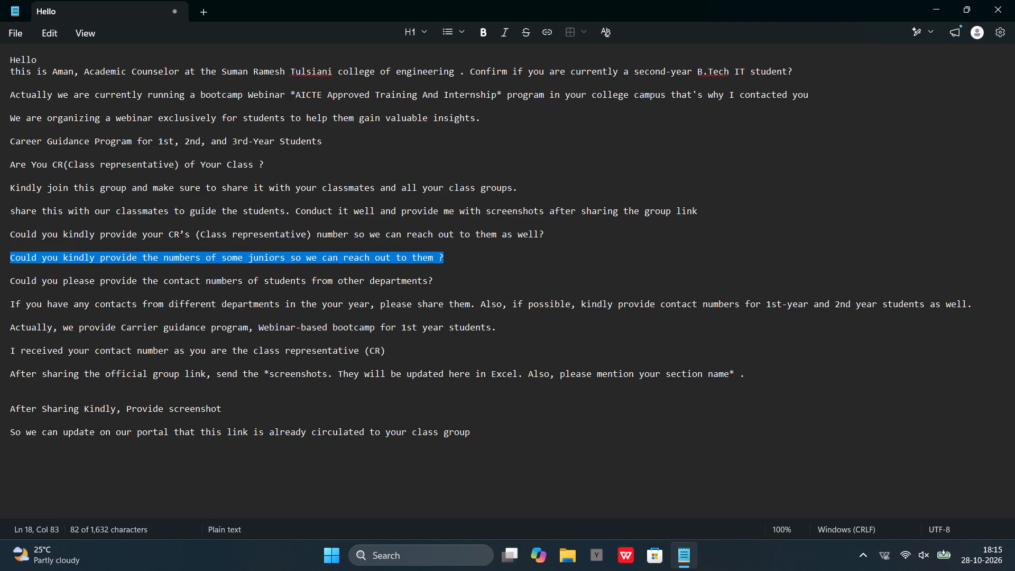
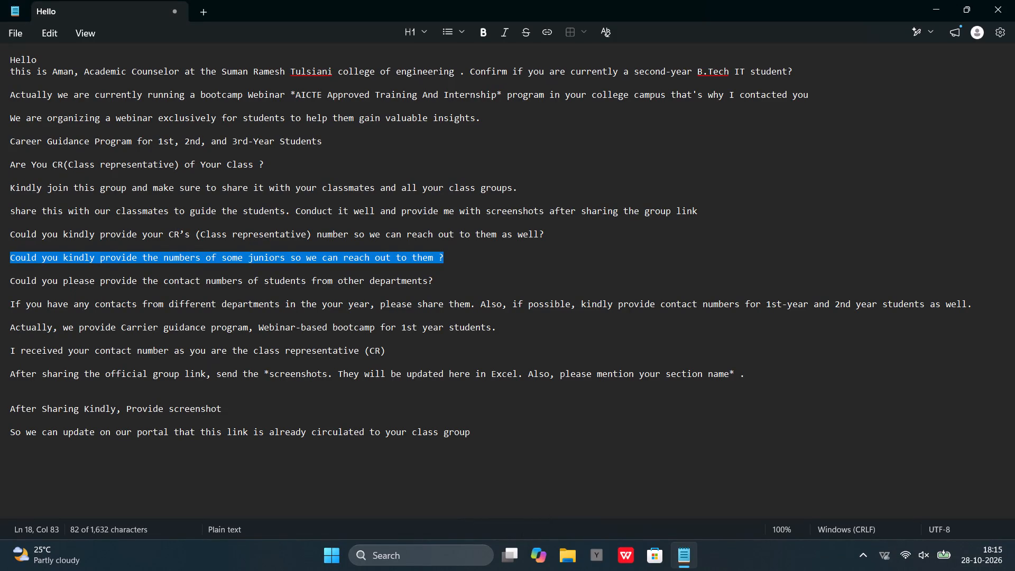
Select the line in the Hello note asking for contacts from different departments and for 1st-year and 2nd year students' numbers.
{"action": "left_click_drag", "start_coordinate": [975, 303], "coordinate": [971, 297]}
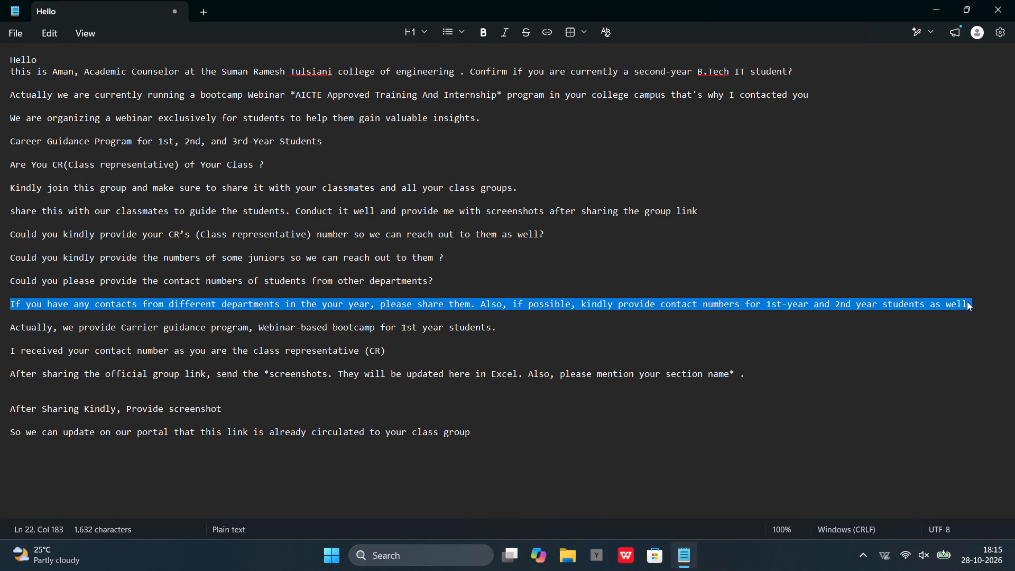
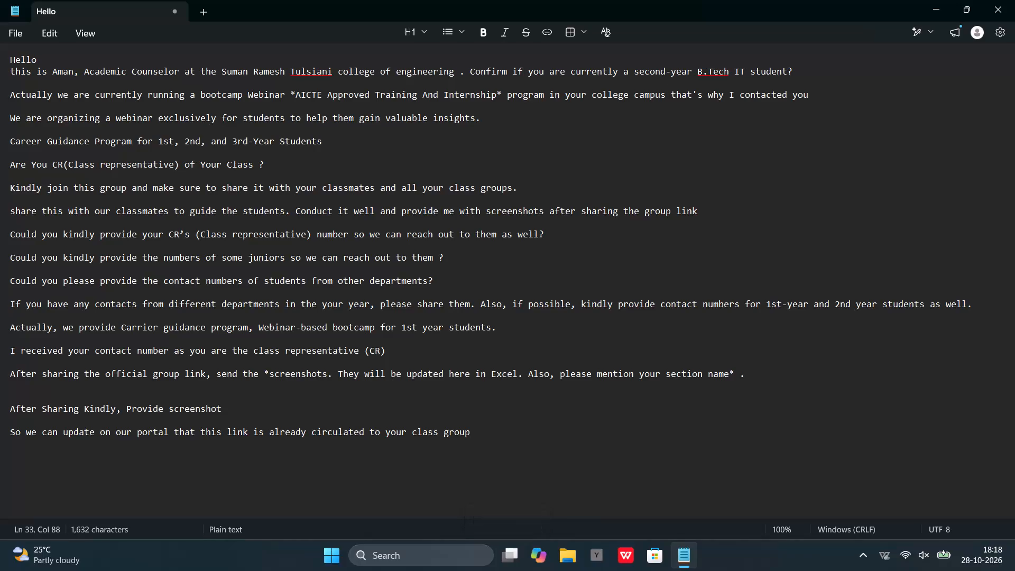
After a blank line at the note's end, paste "Share this in your classmates' group because this career guidance program is very important for students" from clipboard history.
{"action": "key", "text": "shift+Return"}
{"action": "key", "text": "shift+Return"}
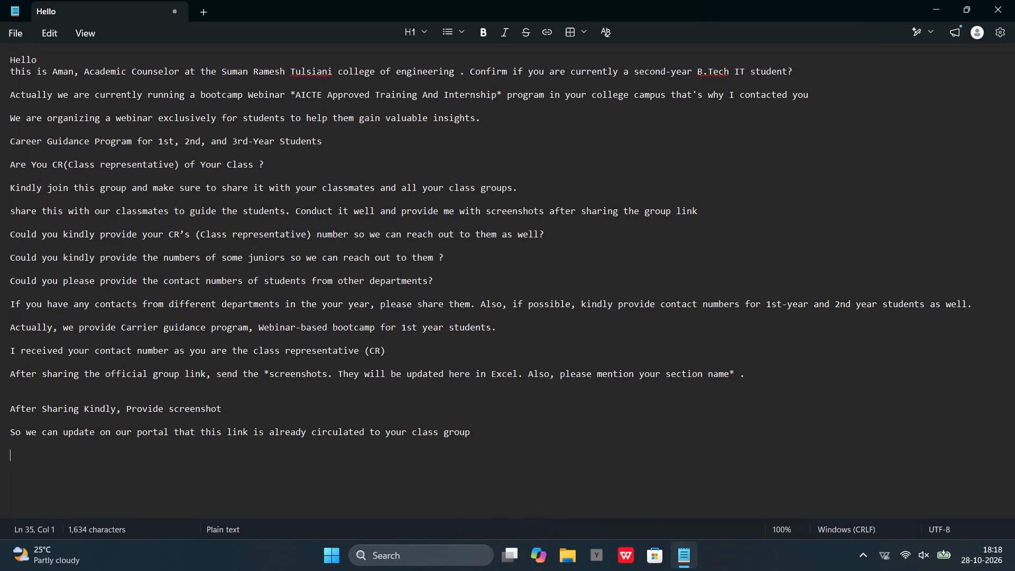
{"action": "key", "text": "super+v"}
{"action": "left_click", "coordinate": [82, 312]}
{"action": "key", "text": "ctrl+v"}
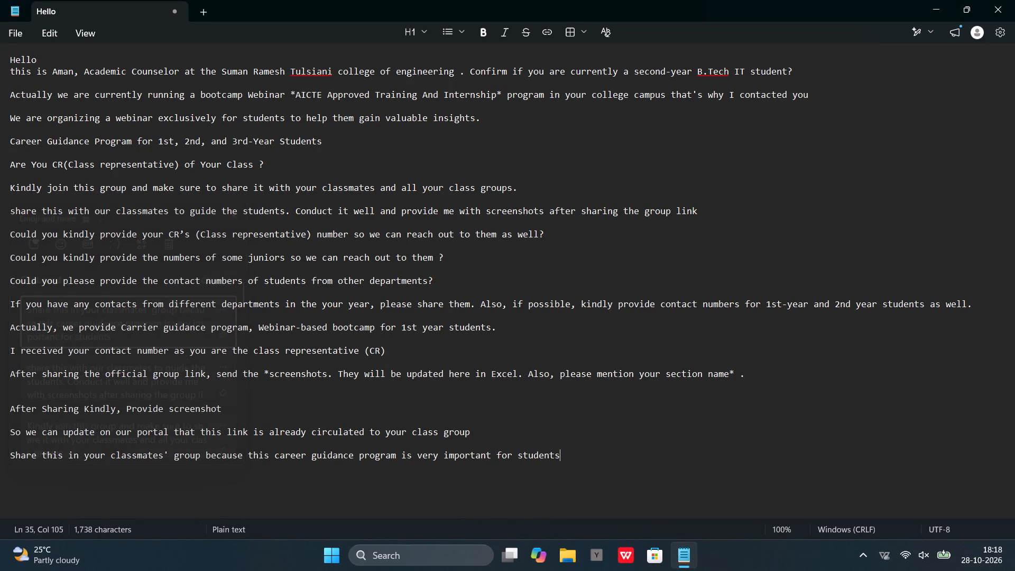
{"action": "left_click", "coordinate": [619, 463]}
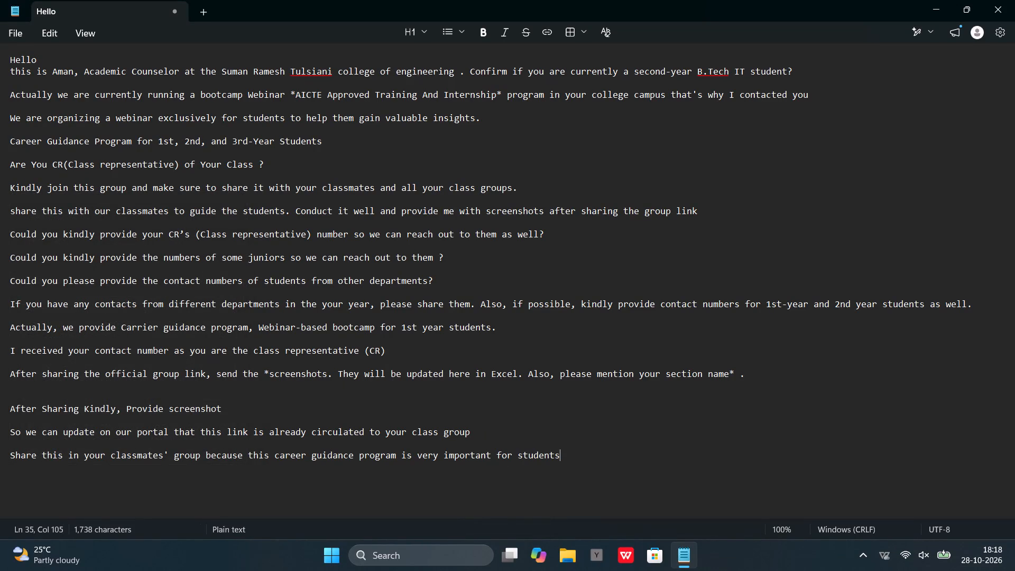
{"action": "key", "text": "Escape"}
{"action": "key", "text": "Escape"}
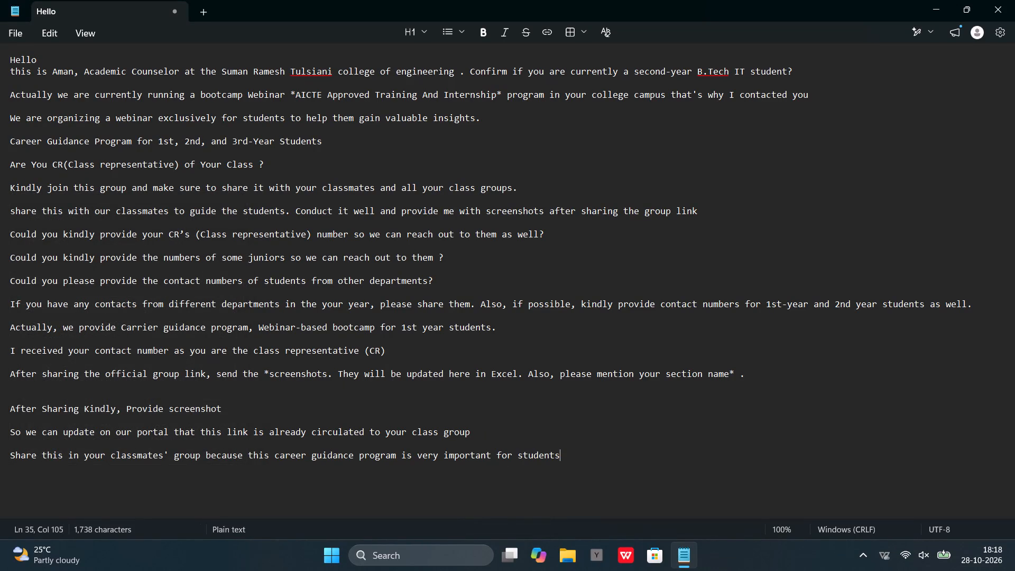
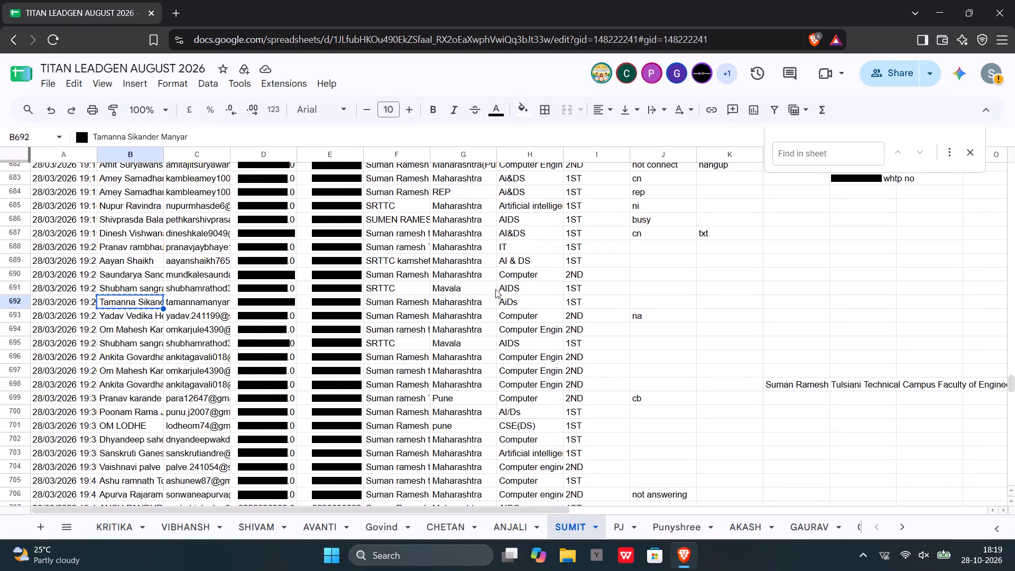
Enter the call status "cb" in column J of row 692 on the SUMIT sheet.
{"action": "left_click", "coordinate": [667, 303]}
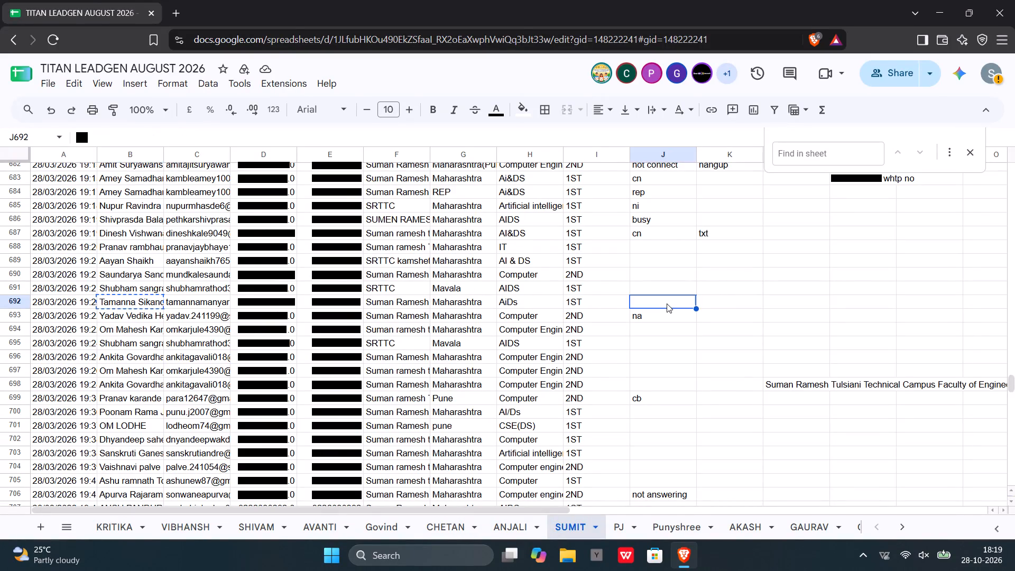
{"action": "key", "text": "n"}
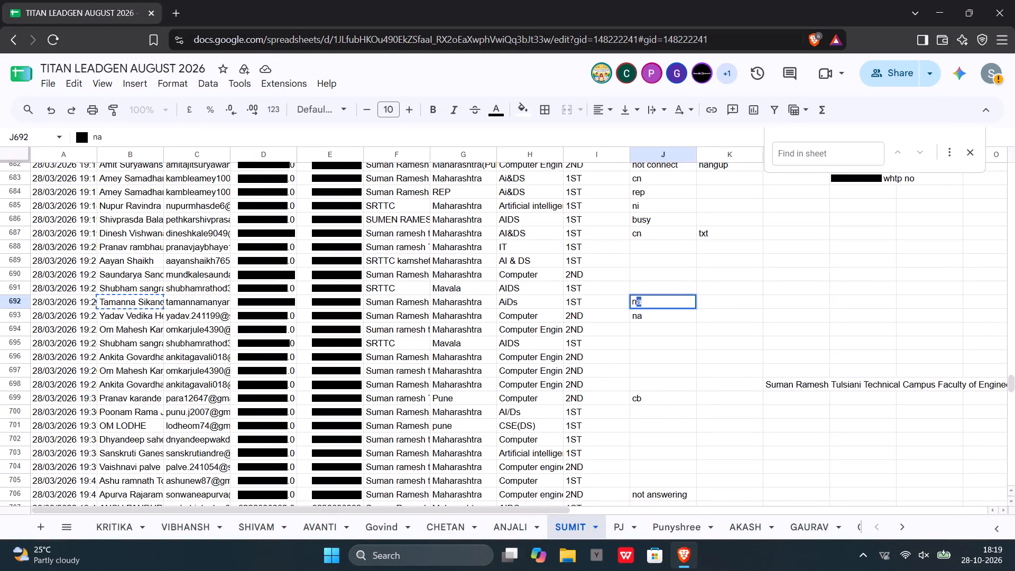
{"action": "key", "text": "BackSpace"}
{"action": "key", "text": "BackSpace"}
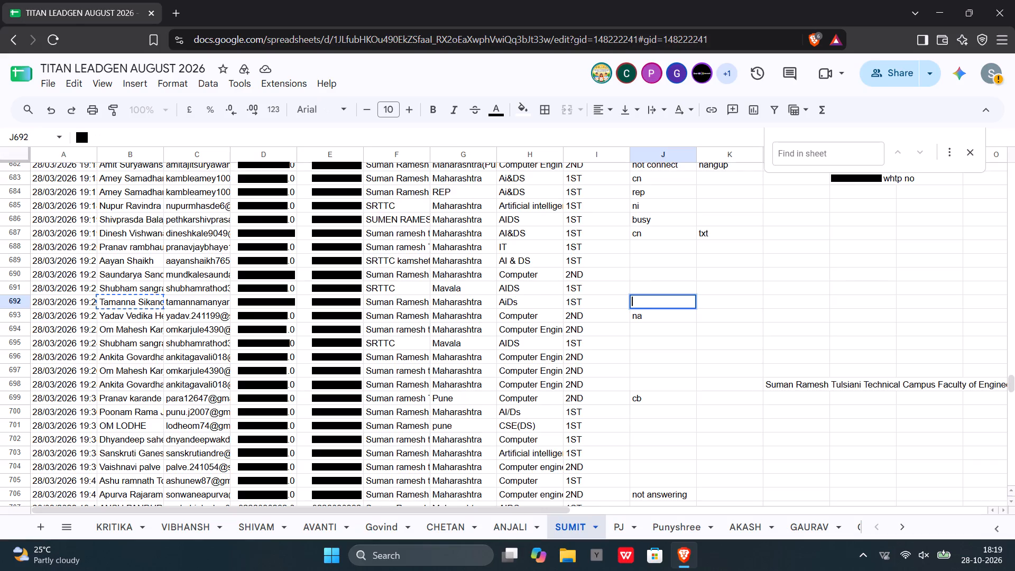
{"action": "type", "text": "vb"}
{"action": "key", "text": "BackSpace"}
{"action": "key", "text": "BackSpace"}
{"action": "type", "text": "cb"}
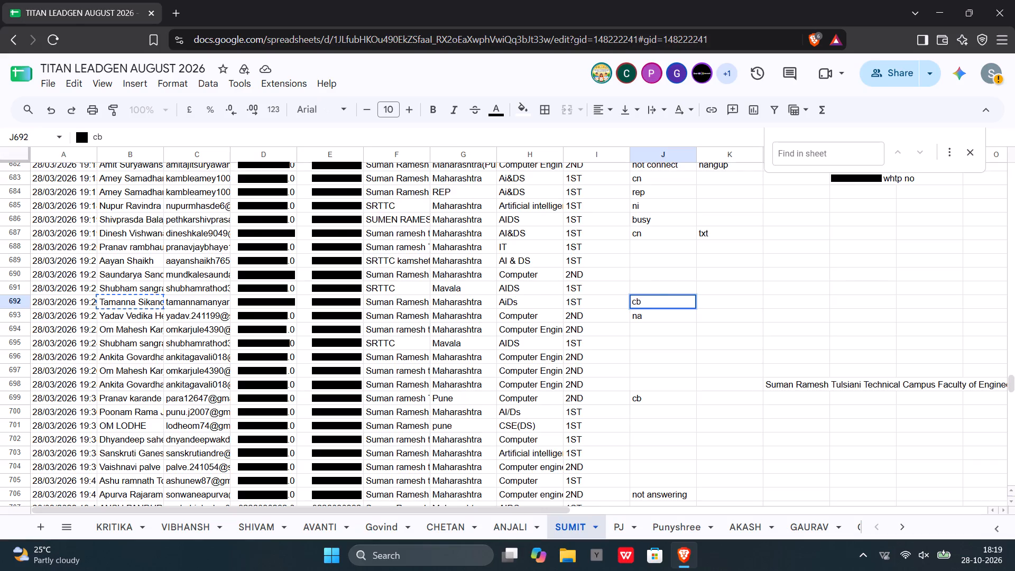
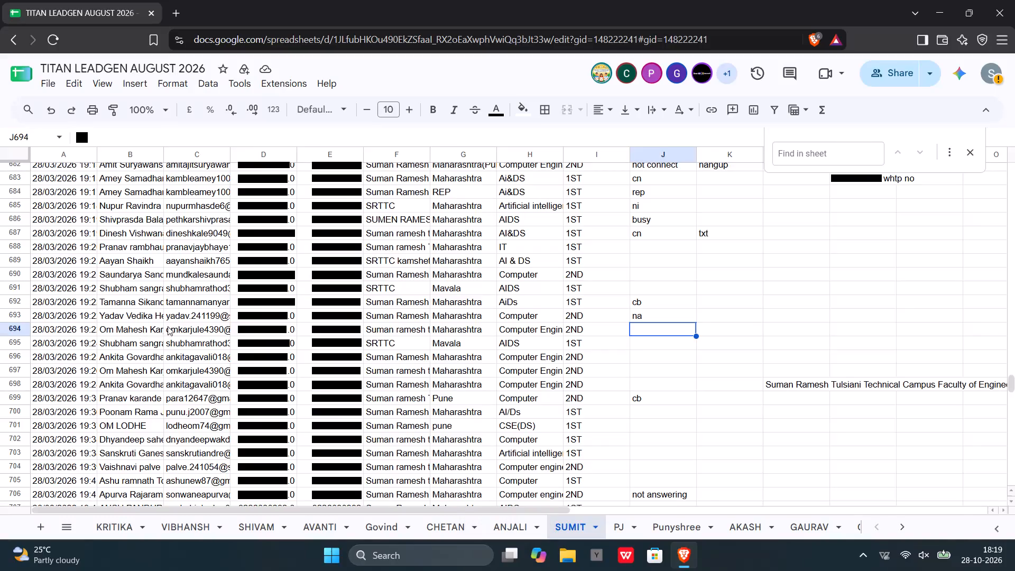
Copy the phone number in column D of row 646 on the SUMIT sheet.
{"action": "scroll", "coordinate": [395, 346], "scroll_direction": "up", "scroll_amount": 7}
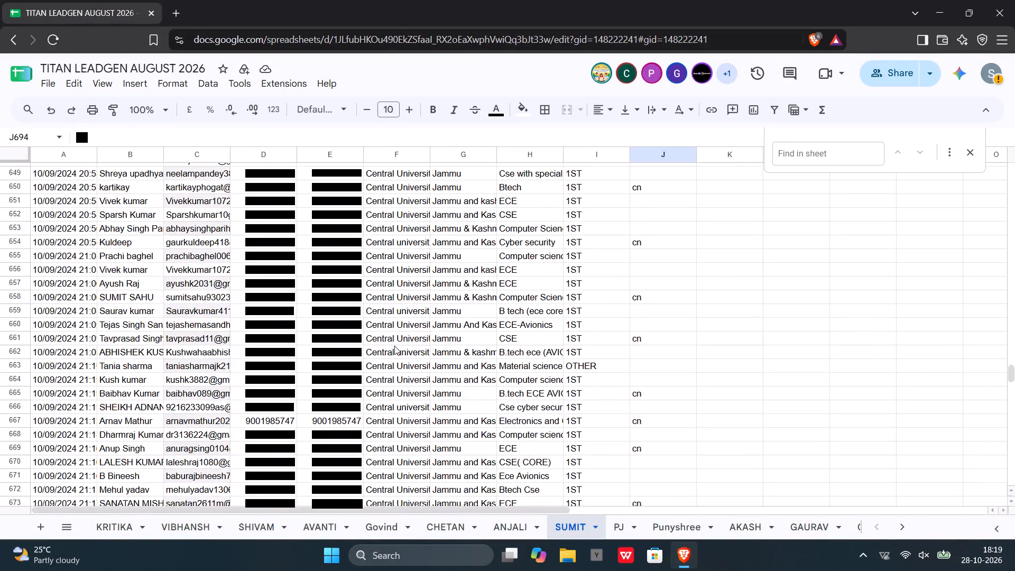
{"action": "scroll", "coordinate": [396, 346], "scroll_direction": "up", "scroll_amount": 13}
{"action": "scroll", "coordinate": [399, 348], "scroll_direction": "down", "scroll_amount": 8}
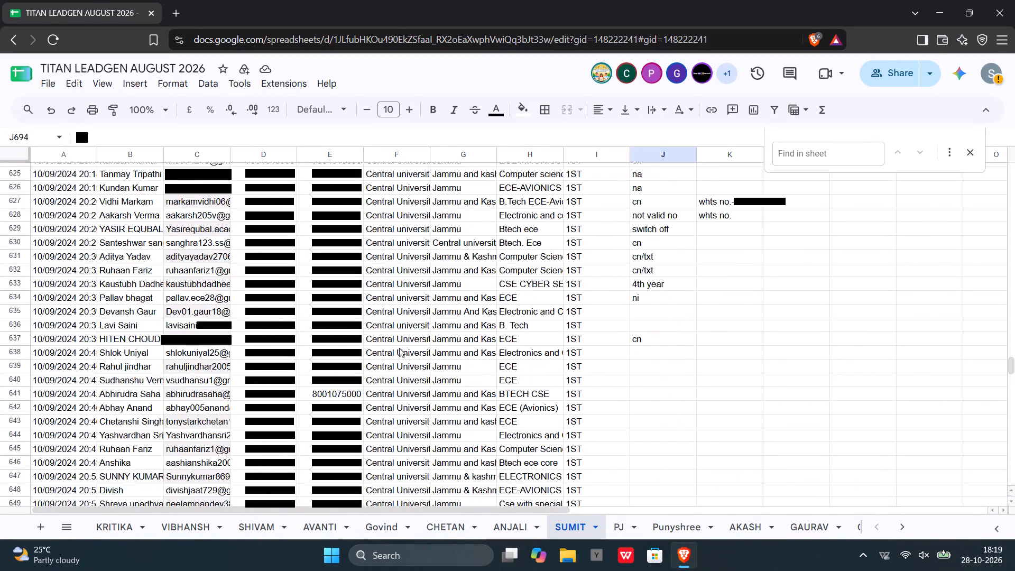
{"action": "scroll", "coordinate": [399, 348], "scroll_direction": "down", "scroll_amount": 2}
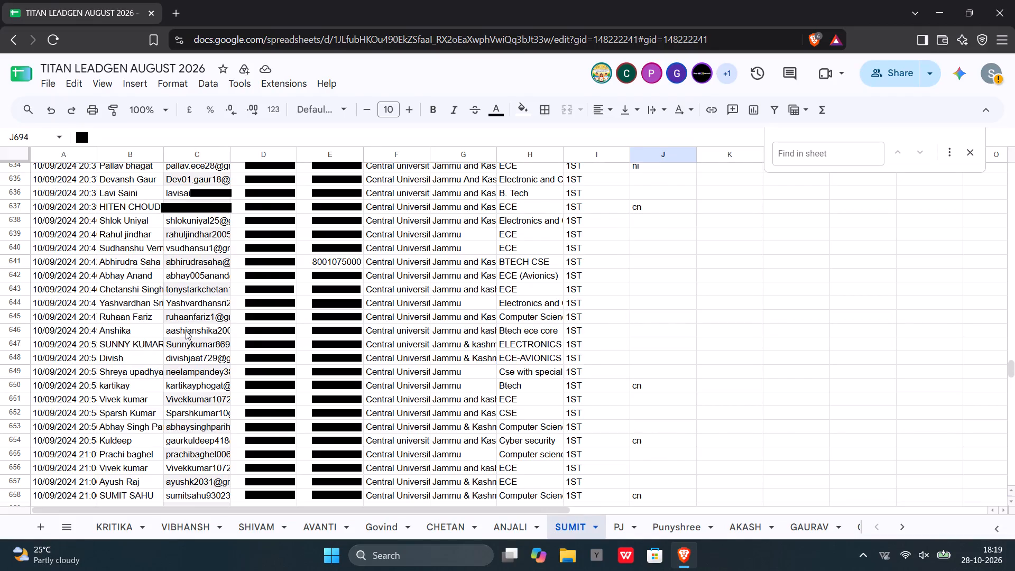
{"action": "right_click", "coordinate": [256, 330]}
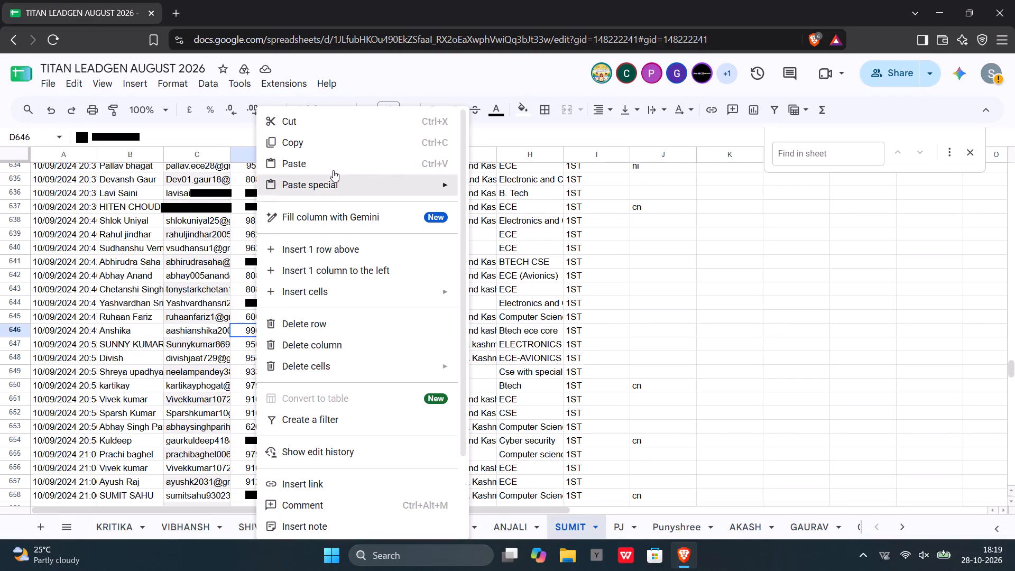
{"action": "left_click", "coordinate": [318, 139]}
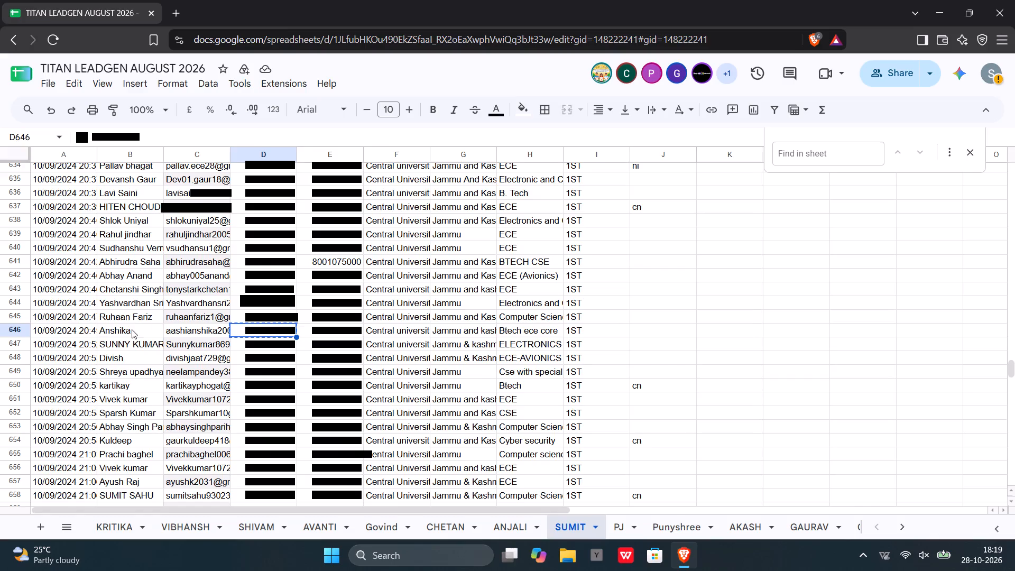
Copy the lead's name from column B of row 646.
{"action": "right_click", "coordinate": [122, 324]}
{"action": "right_click", "coordinate": [111, 332]}
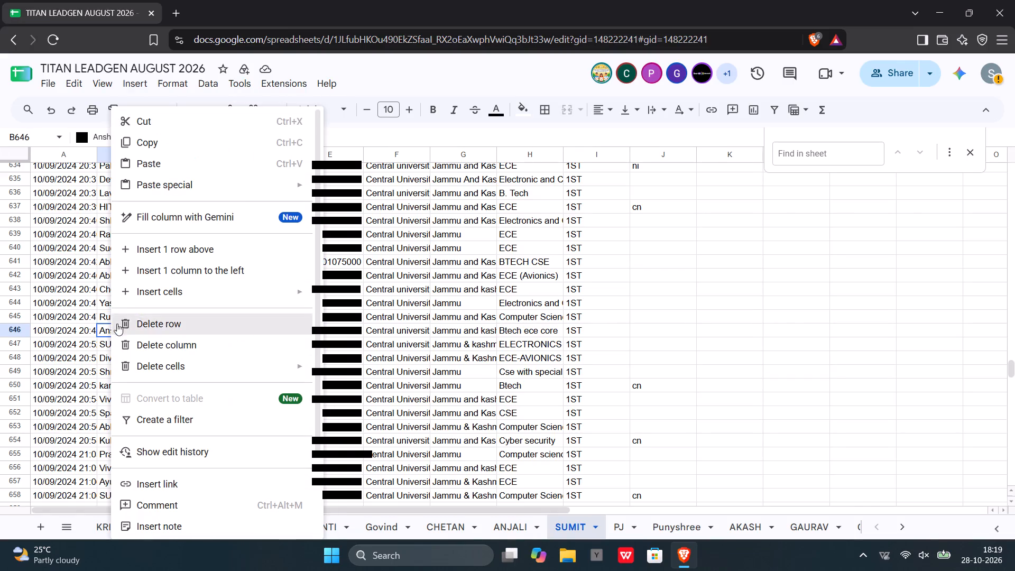
{"action": "left_click", "coordinate": [173, 141]}
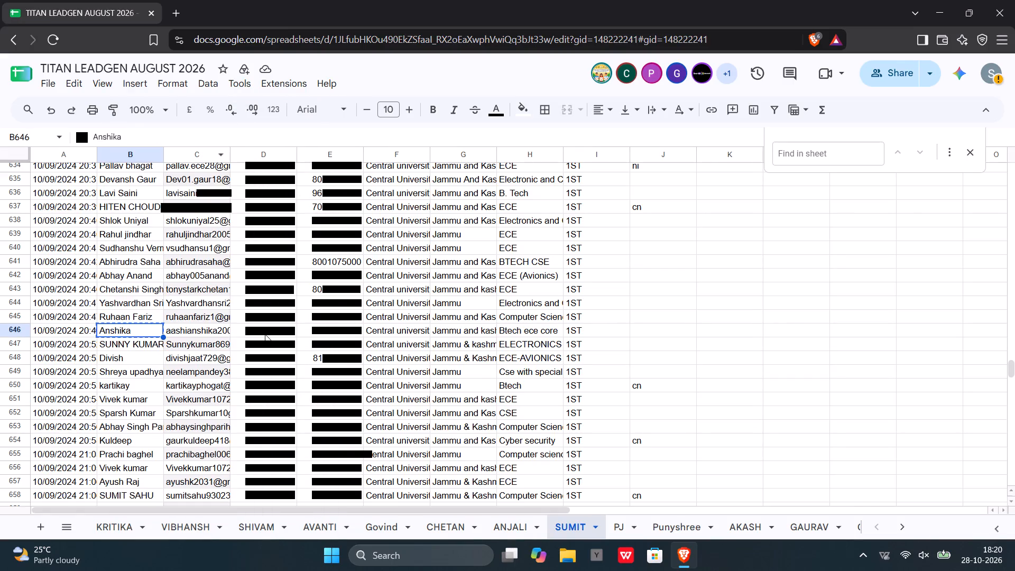
Select the phone number cell in column D of row 646.
{"action": "left_click", "coordinate": [265, 334]}
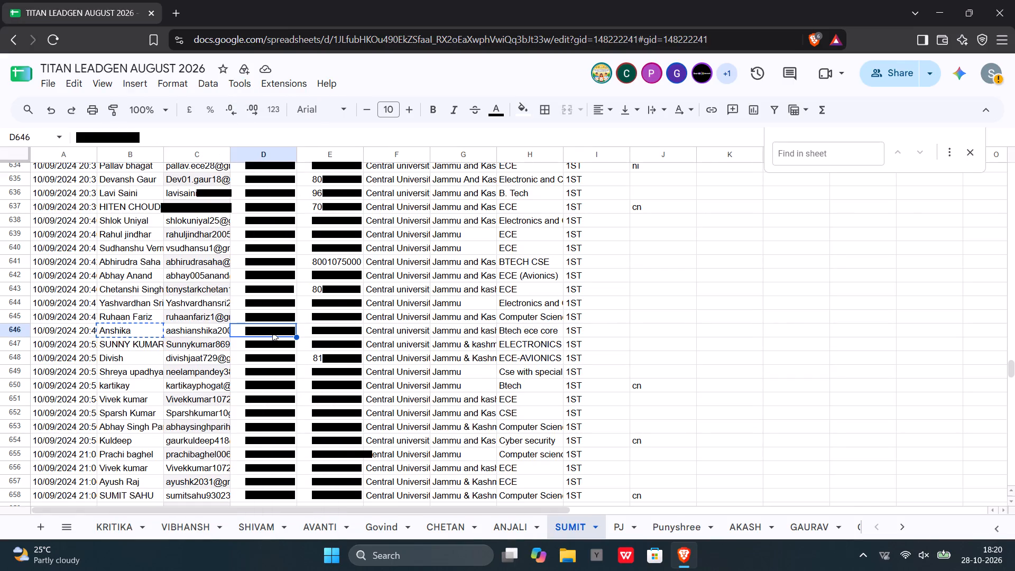
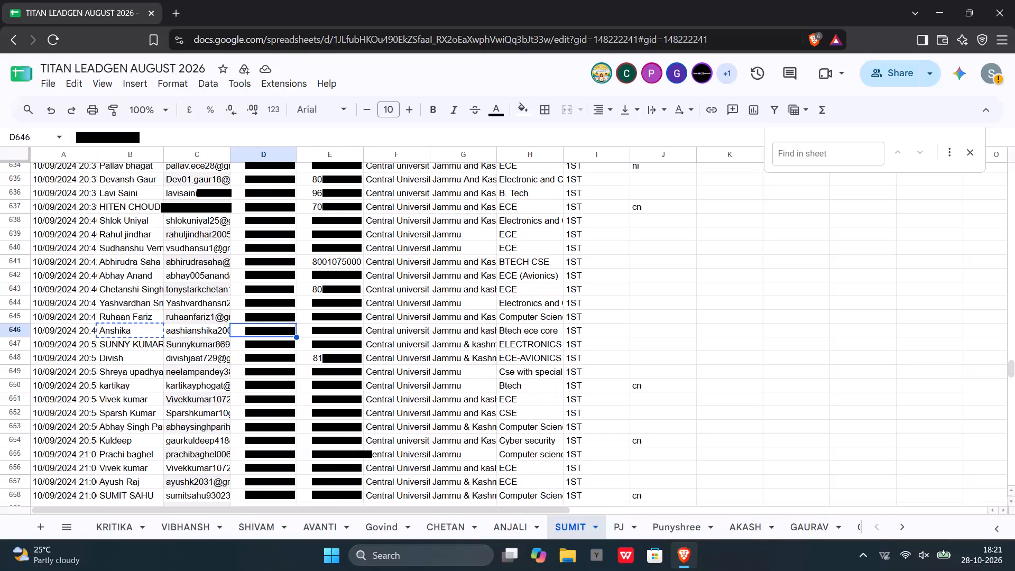
Enter the call status "not answering" in column J of row 646 on the SUMIT sheet.
{"action": "left_click", "coordinate": [643, 331]}
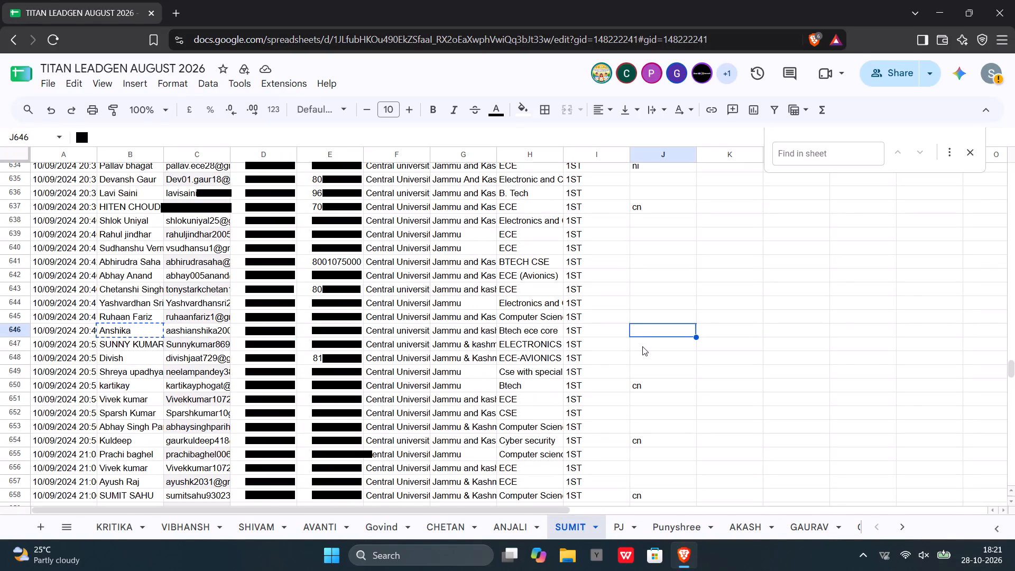
{"action": "type", "text": "not"}
{"action": "key", "text": "space"}
{"action": "type", "text": "answering"}
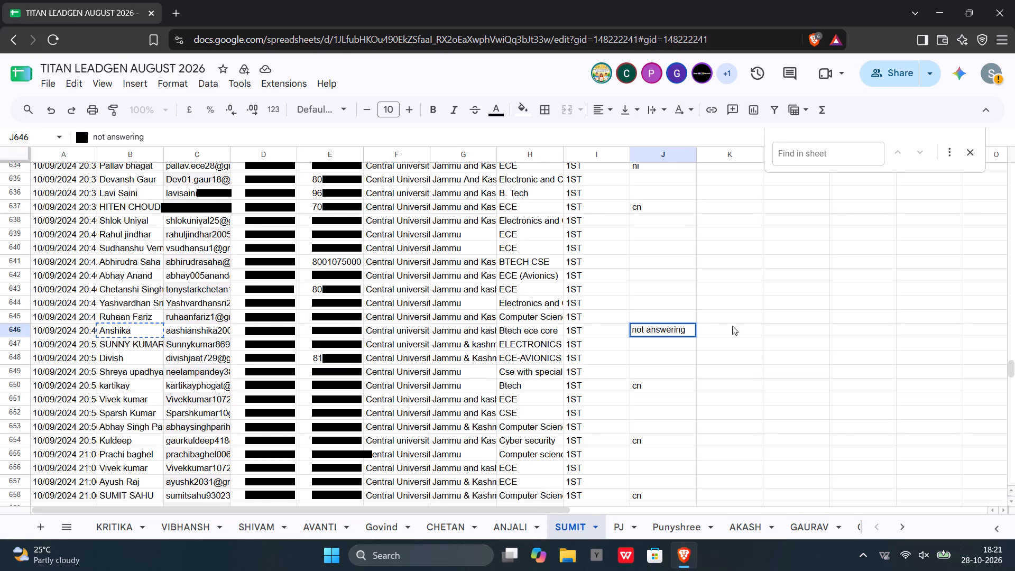
{"action": "left_click", "coordinate": [732, 326]}
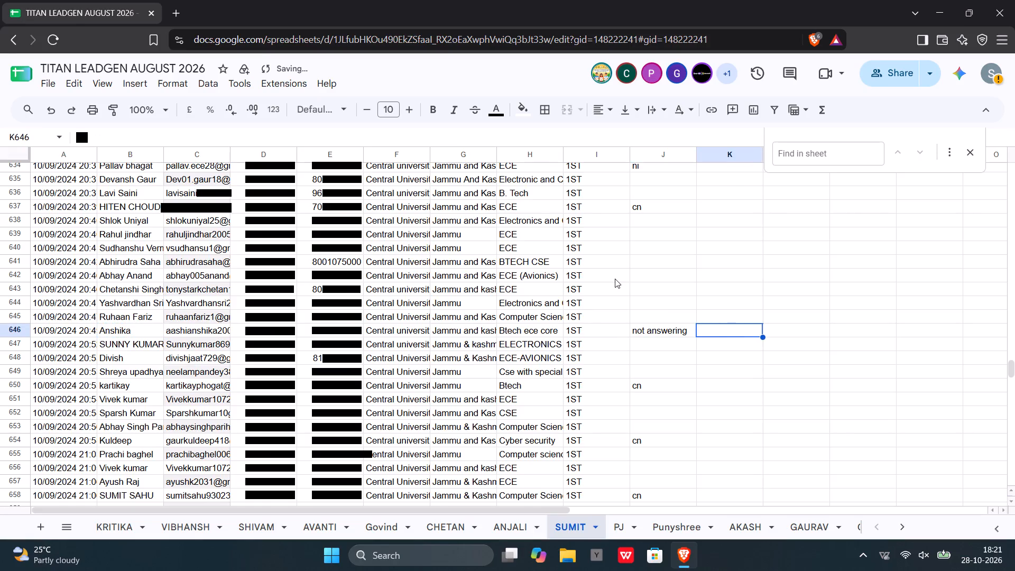
Copy the lead's phone number from column D of row 644.
{"action": "scroll", "coordinate": [596, 299], "scroll_direction": "up", "scroll_amount": 2}
{"action": "scroll", "coordinate": [603, 306], "scroll_direction": "down", "scroll_amount": 2}
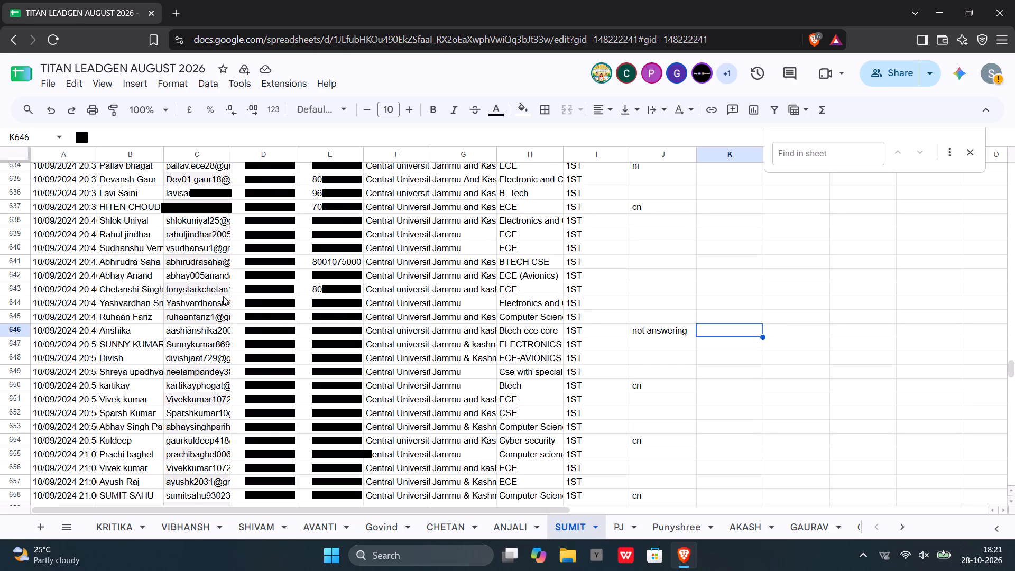
{"action": "right_click", "coordinate": [284, 302]}
{"action": "left_click", "coordinate": [320, 144]}
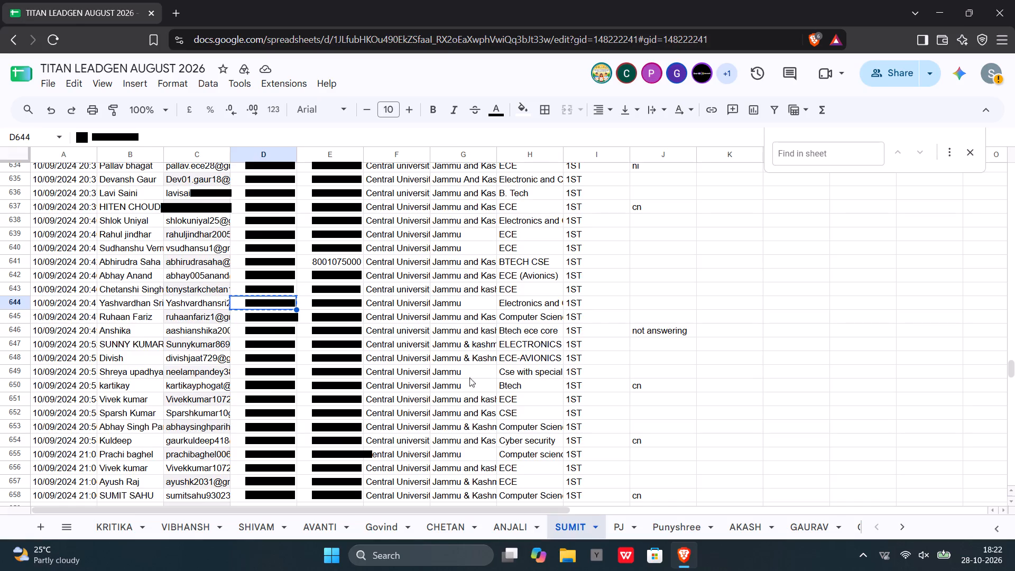
Enter the call status "incoming not available" in column J of row 644.
{"action": "left_click", "coordinate": [635, 300]}
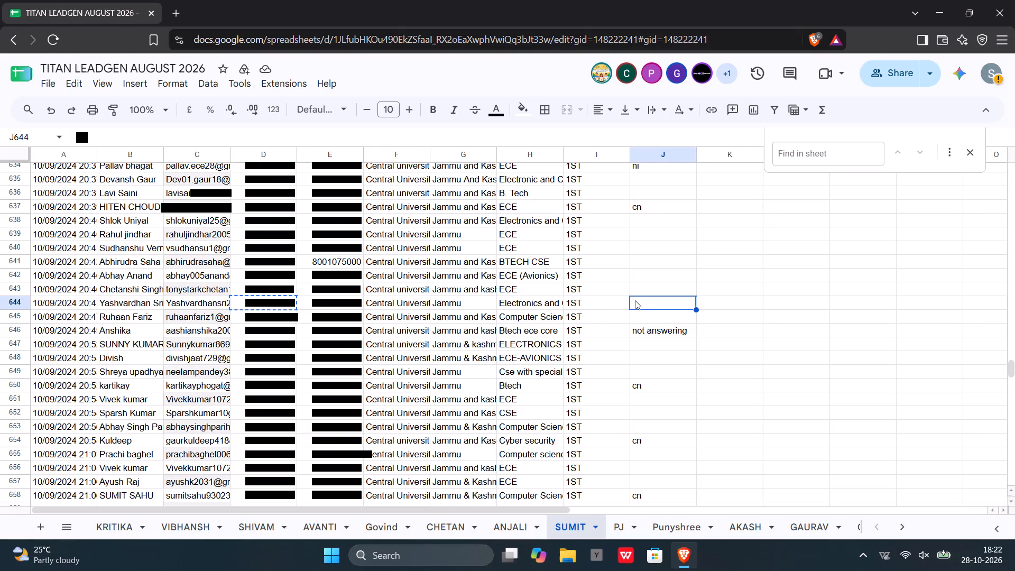
{"action": "type", "text": "incomin"}
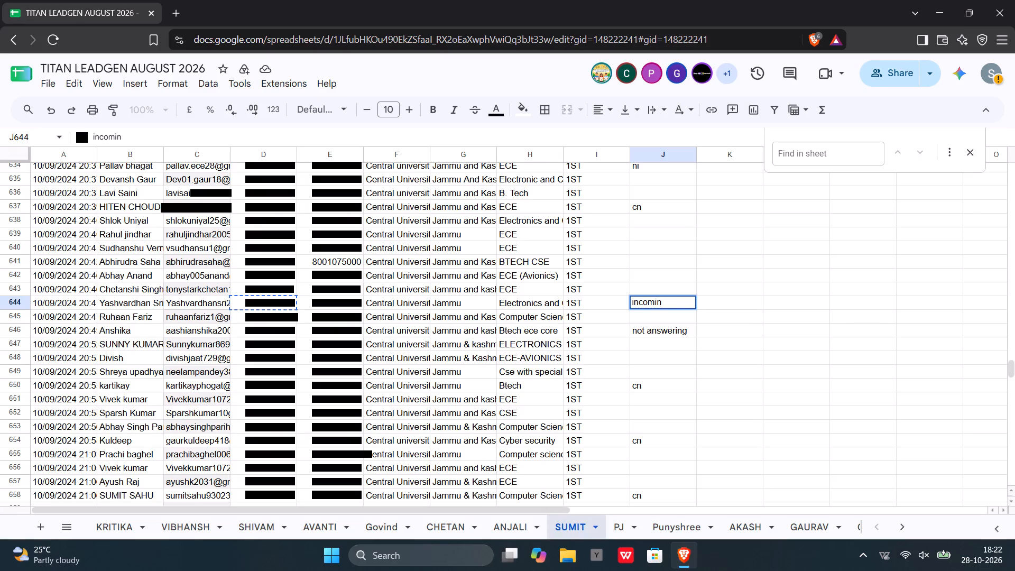
{"action": "type", "text": "g not"}
{"action": "key", "text": "space"}
{"action": "type", "text": "av"}
{"action": "type", "text": "ailablr"}
{"action": "key", "text": "BackSpace"}
{"action": "key", "text": "e"}
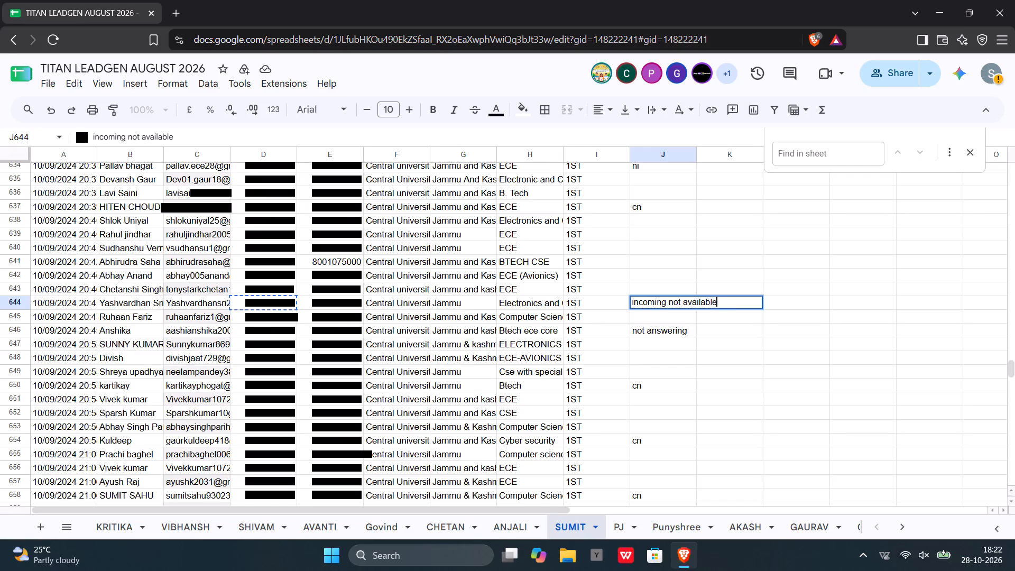
{"action": "left_click", "coordinate": [769, 305]}
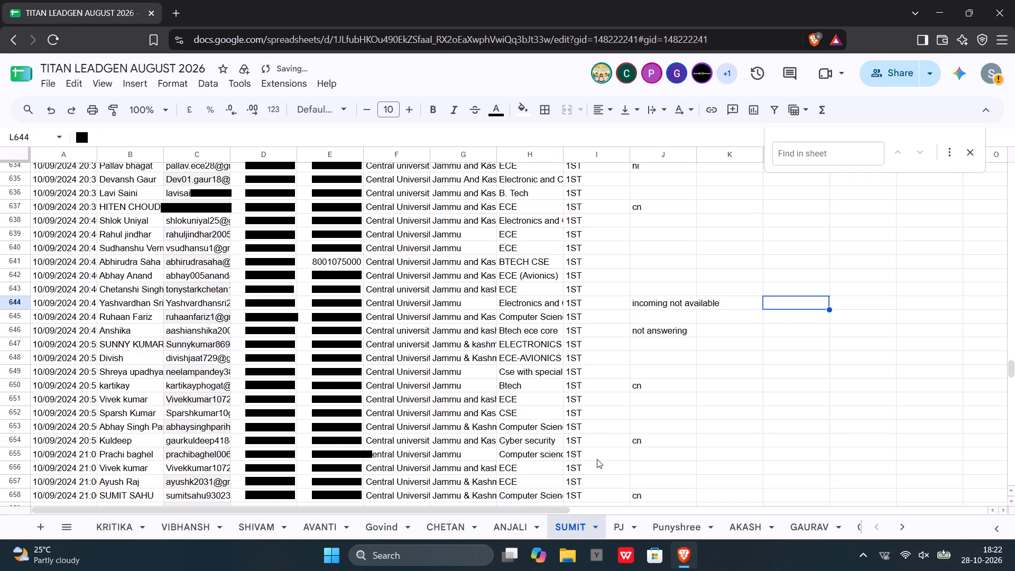
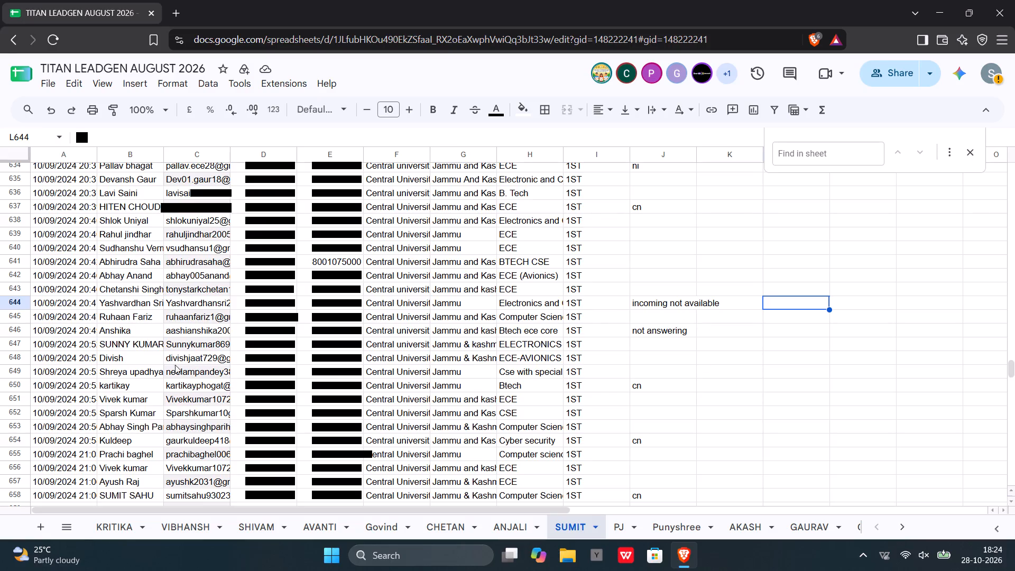
Copy the lead's phone number from column D of row 649 on the SUMIT sheet.
{"action": "right_click", "coordinate": [273, 373]}
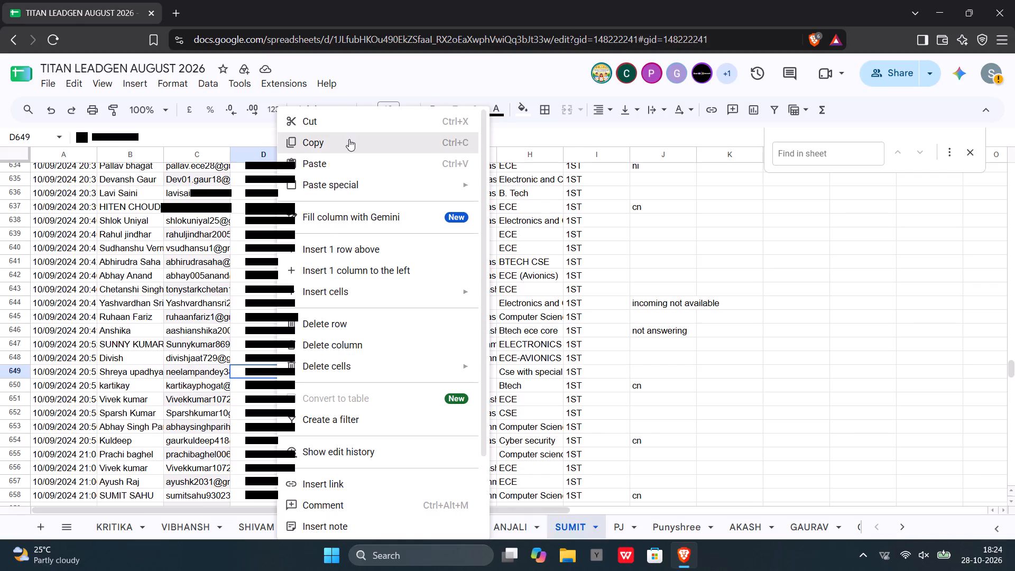
{"action": "left_click", "coordinate": [349, 139]}
Copy the lead's name from column B of row 649.
{"action": "right_click", "coordinate": [144, 372]}
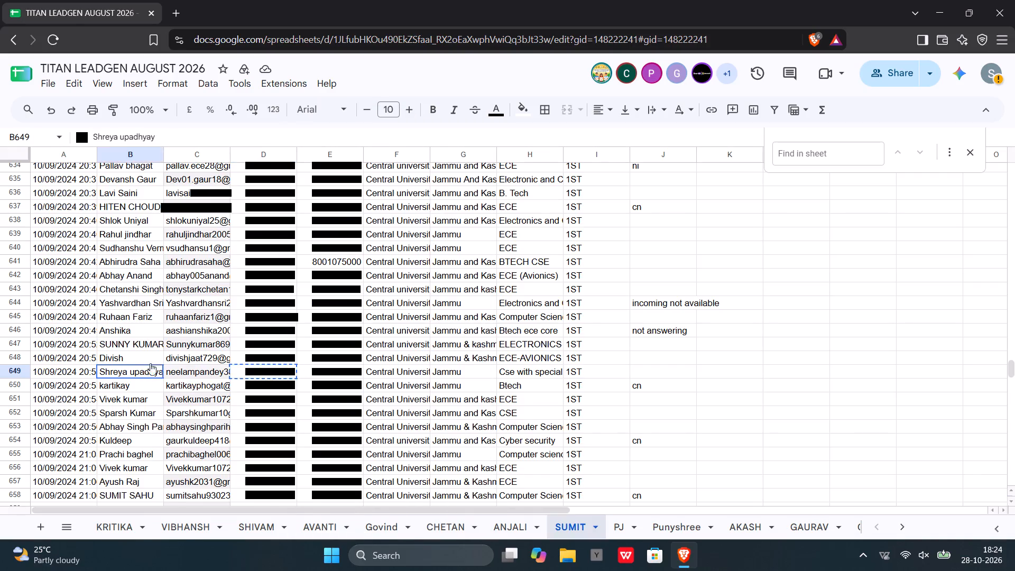
{"action": "left_click", "coordinate": [197, 146]}
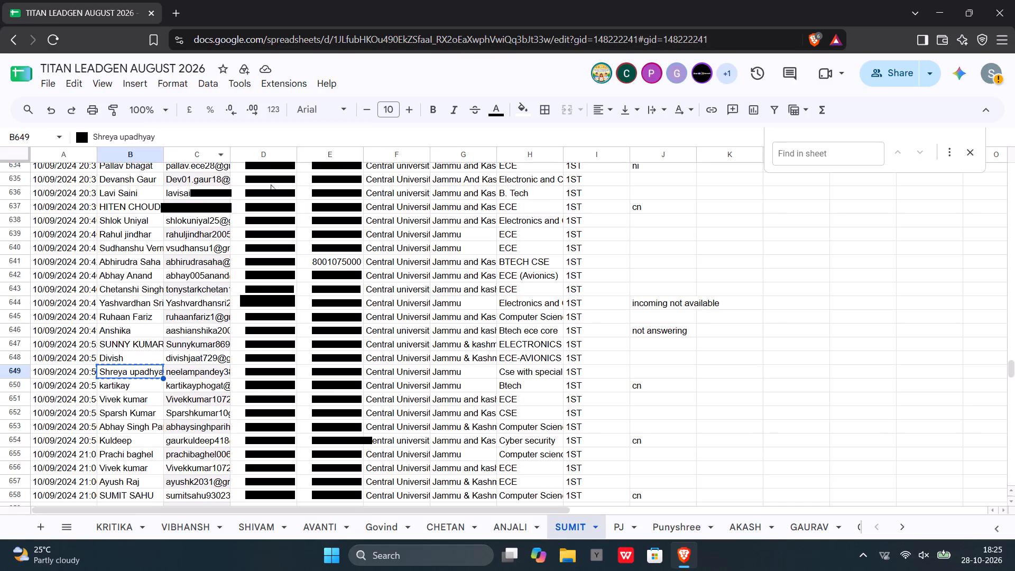
Select the lead's phone number cell in column D of row 649.
{"action": "left_click", "coordinate": [280, 373]}
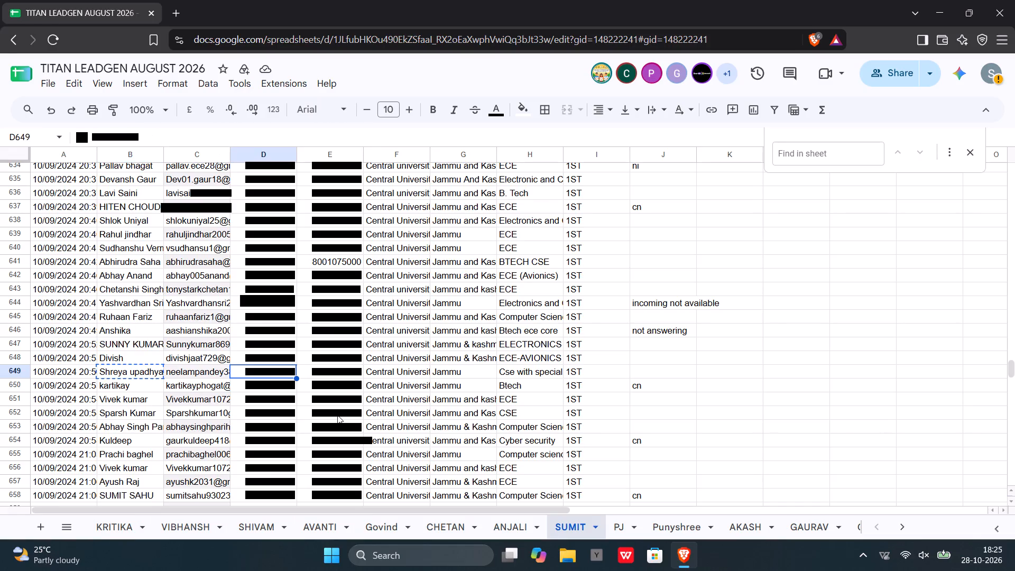
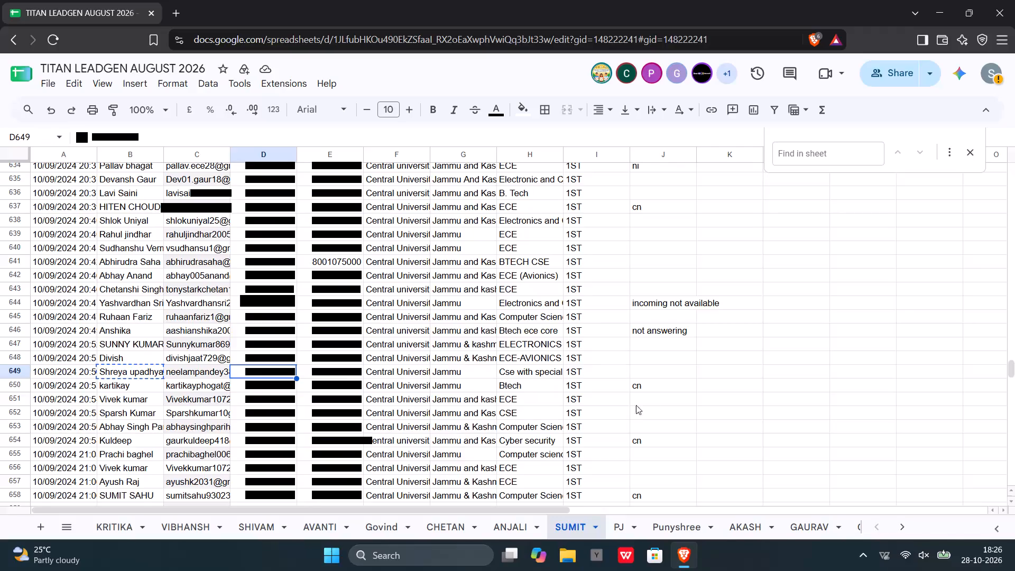
Record the call status "not answering" in column J for the lead in row 649.
{"action": "left_click", "coordinate": [663, 372]}
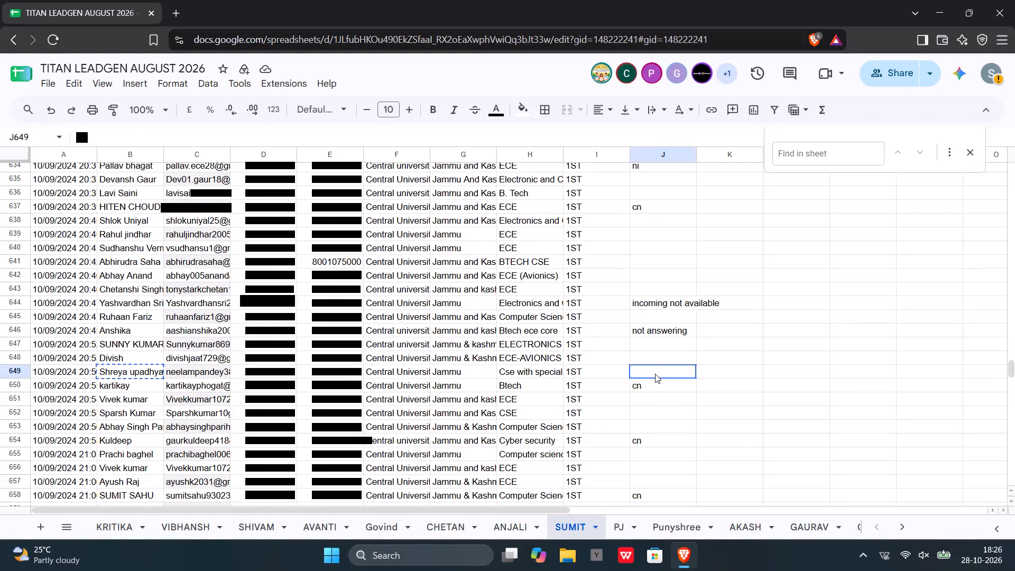
{"action": "type", "text": "not answering"}
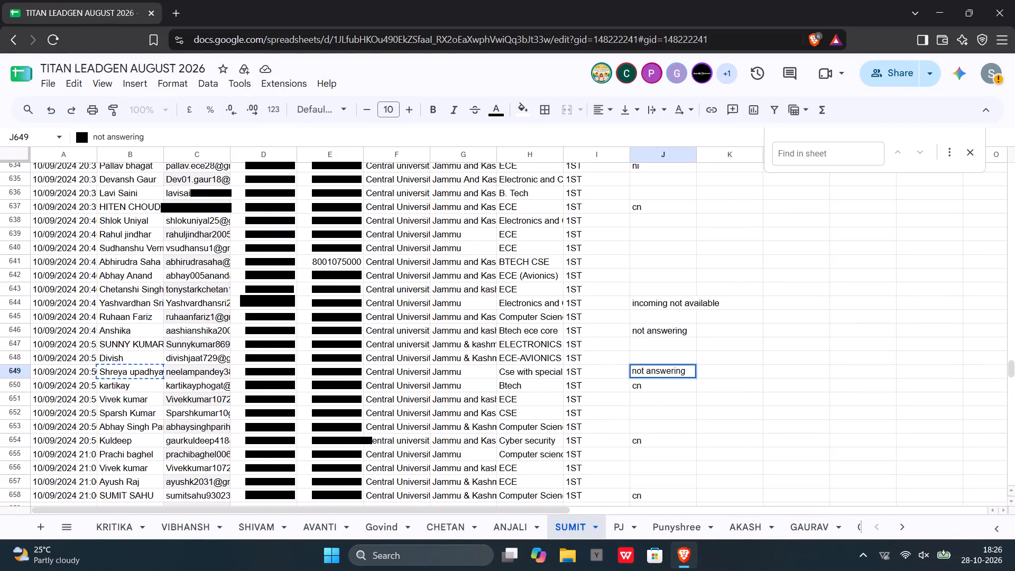
{"action": "key", "text": "Return"}
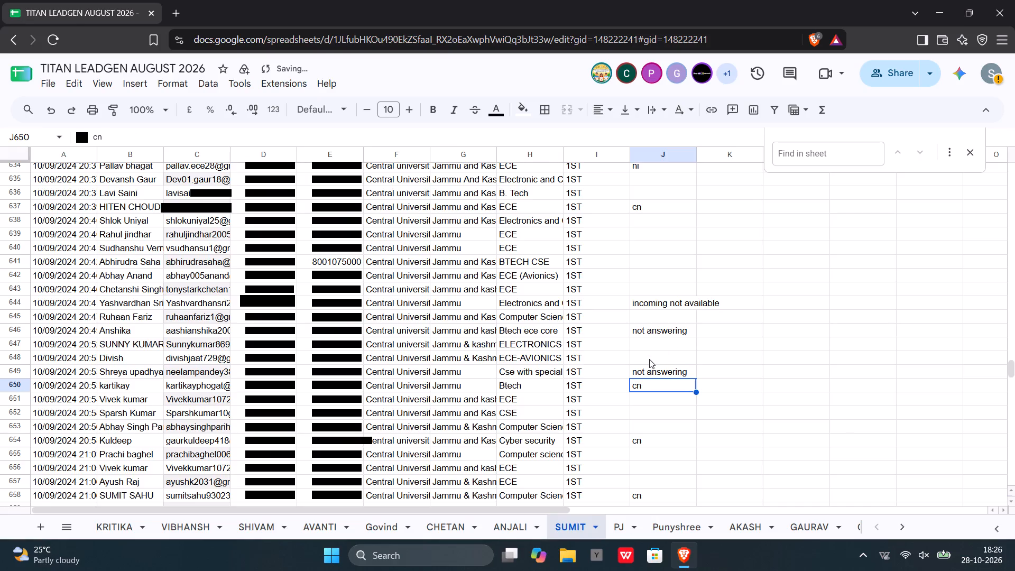
{"action": "left_click", "coordinate": [650, 348]}
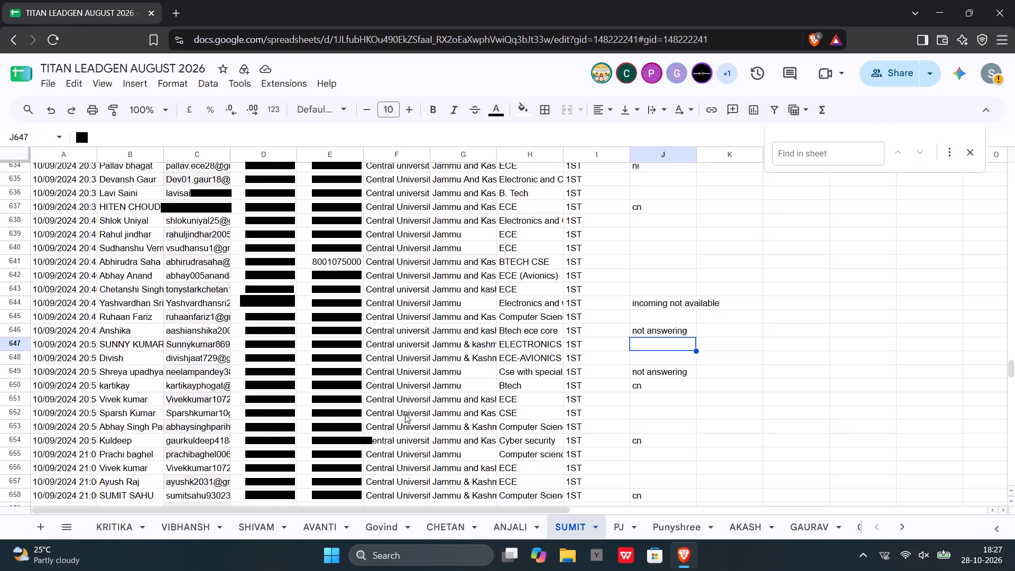
Copy the lead's phone number from column D of row 652.
{"action": "right_click", "coordinate": [278, 411]}
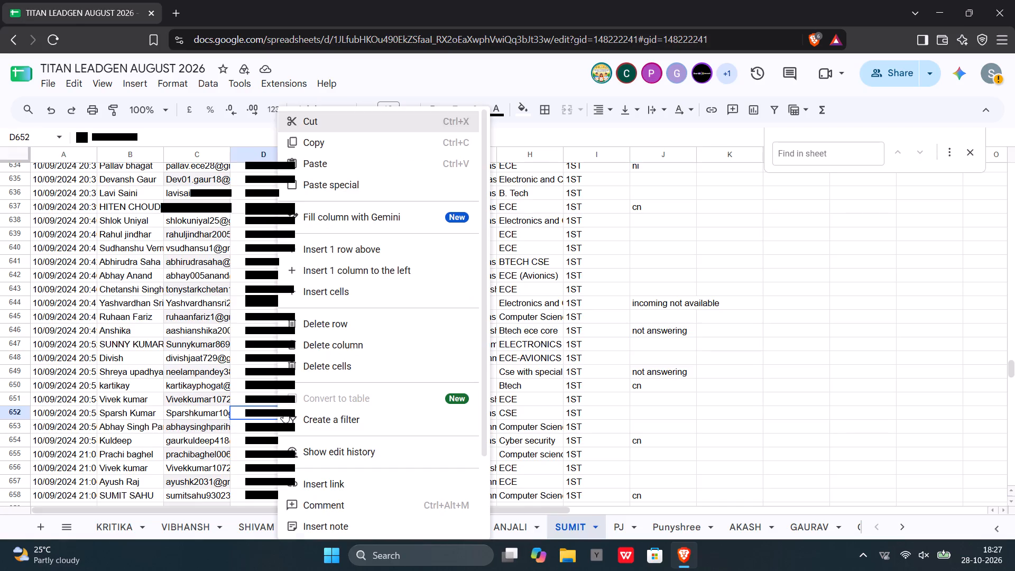
{"action": "left_click", "coordinate": [317, 143]}
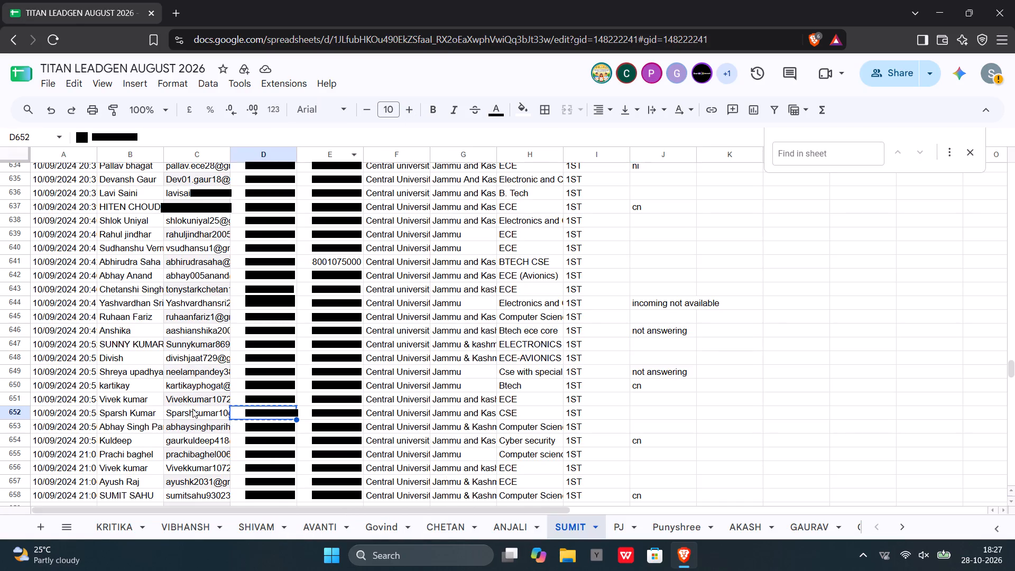
Copy the lead's name from column B of row 652.
{"action": "right_click", "coordinate": [138, 411]}
{"action": "left_click", "coordinate": [199, 148]}
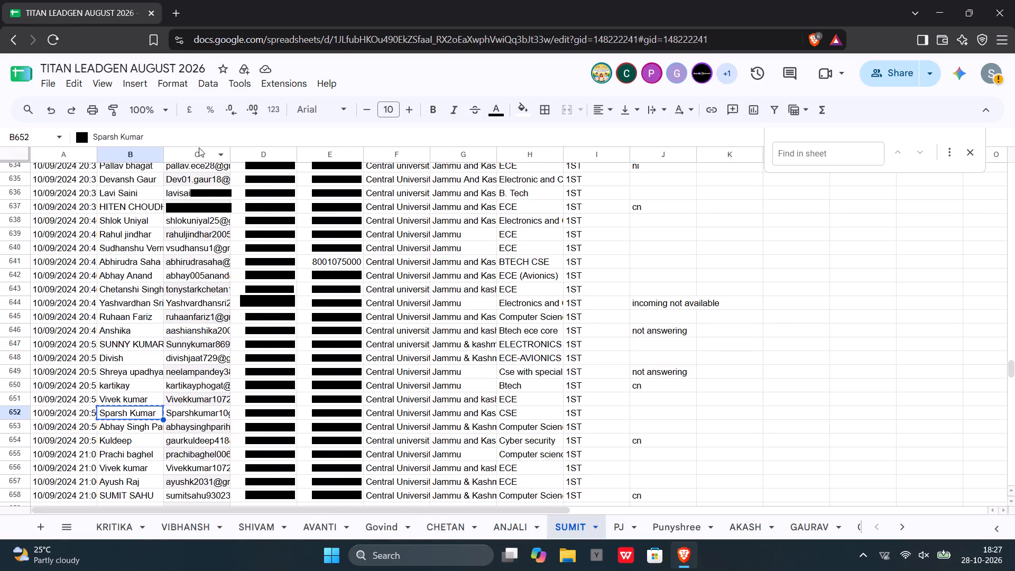
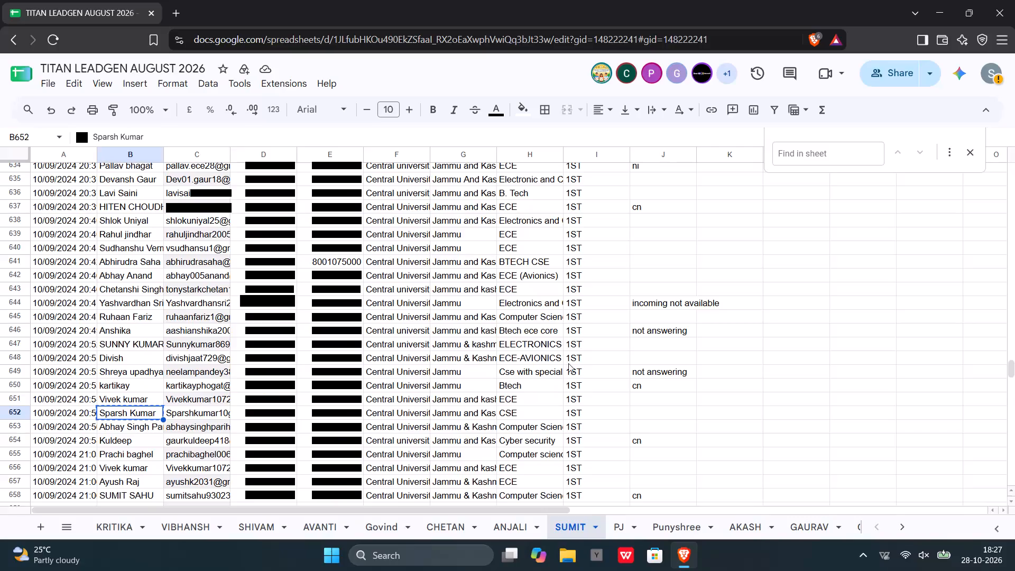
Record the call status "not exist" in column J for the lead in row 652.
{"action": "left_click", "coordinate": [647, 414]}
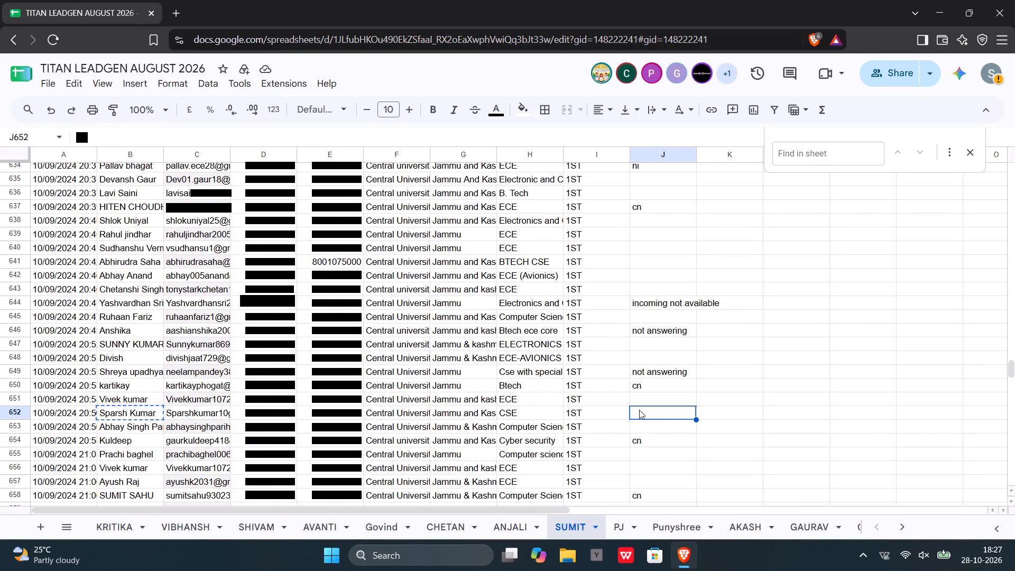
{"action": "type", "text": "not exist"}
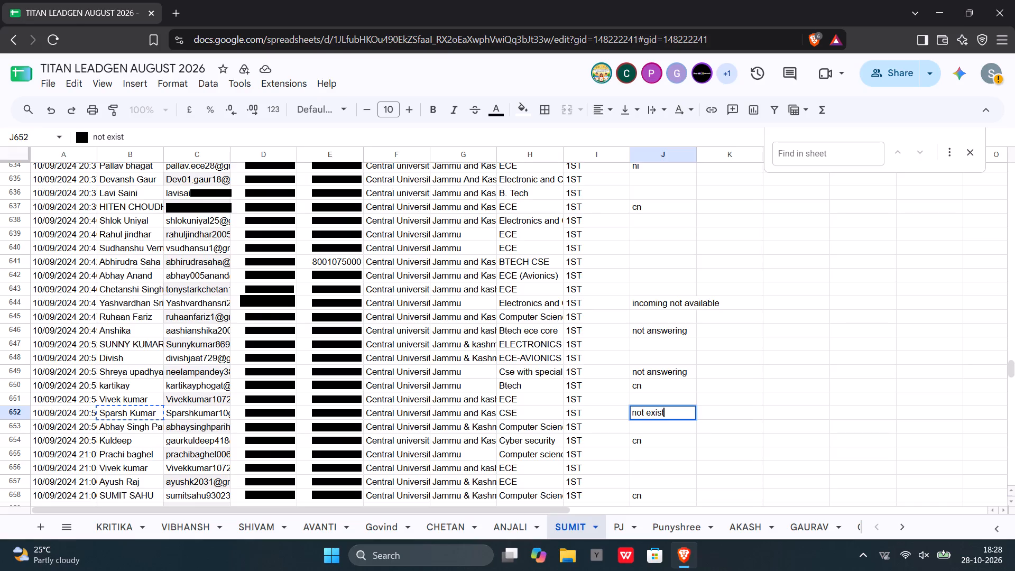
{"action": "key", "text": "Return"}
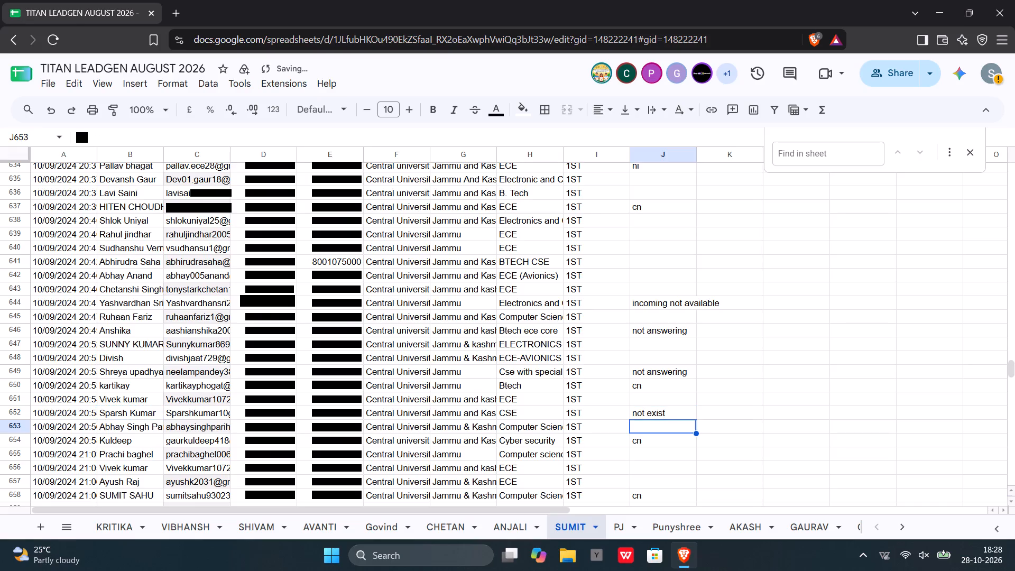
Select the lead's other phone number in column E of row 652.
{"action": "left_click", "coordinate": [342, 412]}
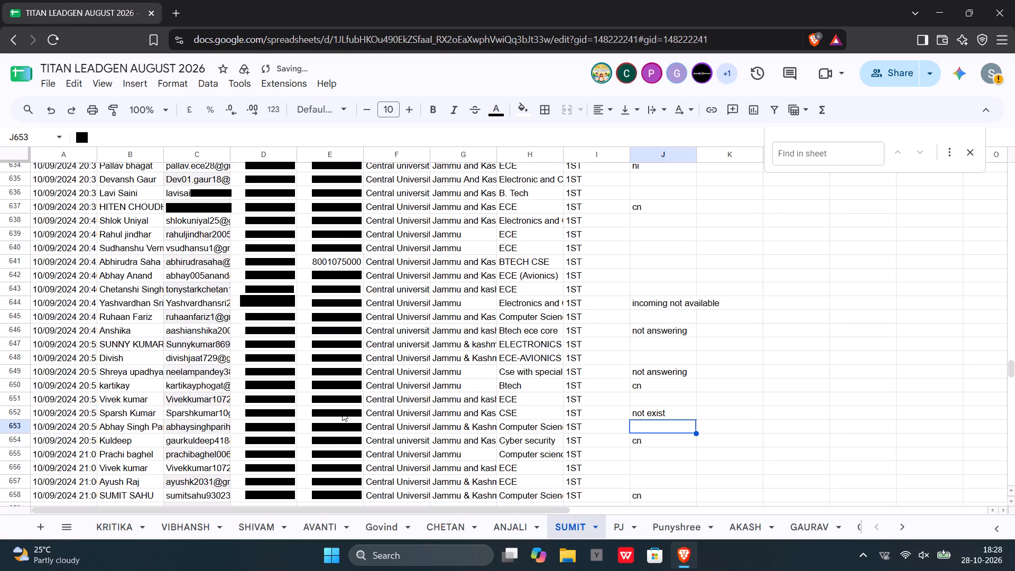
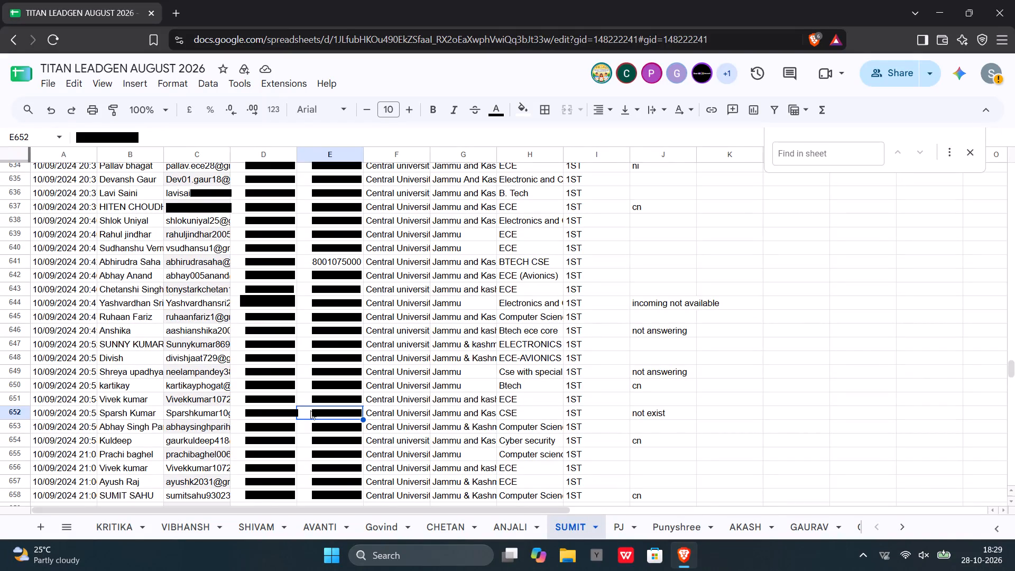
Copy the lead's phone number from column E of row 652 in the SUMIT sheet.
{"action": "right_click", "coordinate": [330, 412]}
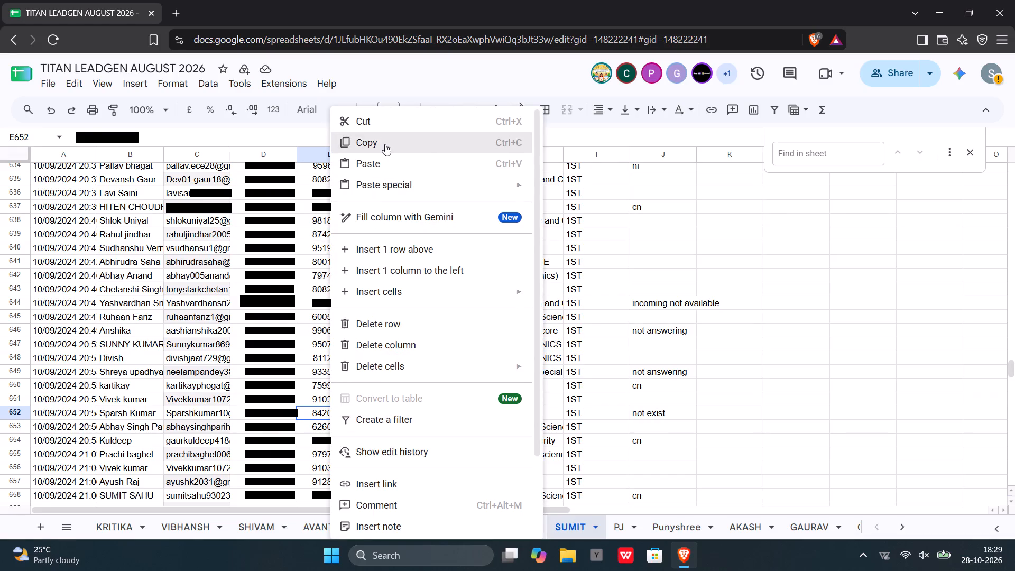
{"action": "left_click", "coordinate": [385, 144]}
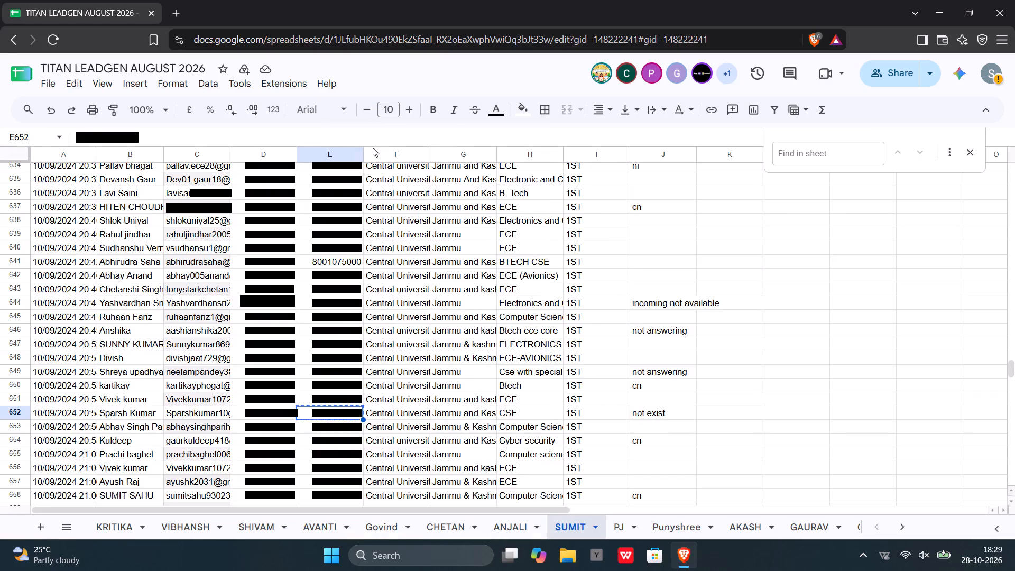
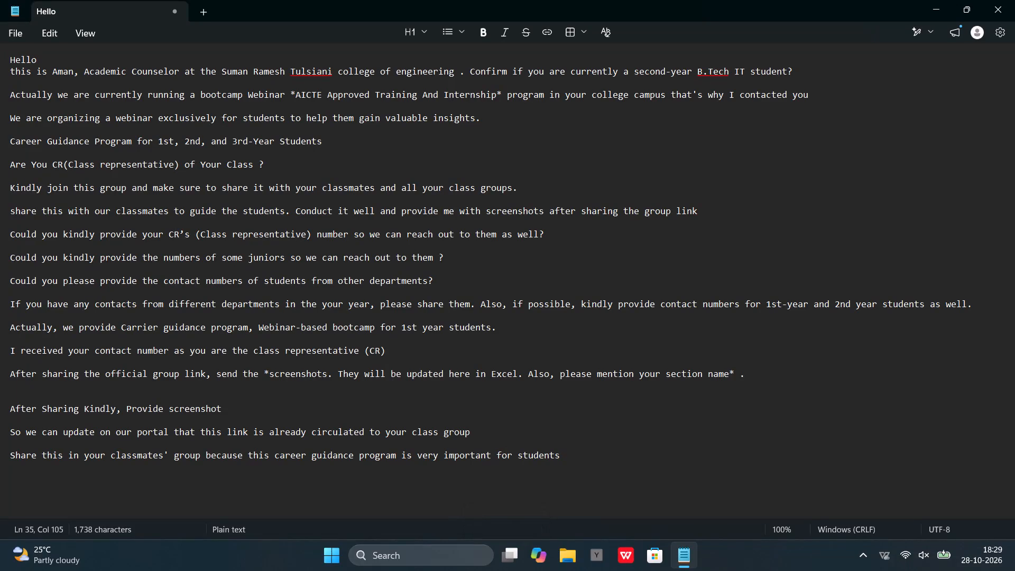
Copy the message line about the bootcamp webinar "AICTE Approved Training And Internship" program in the Hello note.
{"action": "left_click_drag", "start_coordinate": [816, 95], "coordinate": [812, 78]}
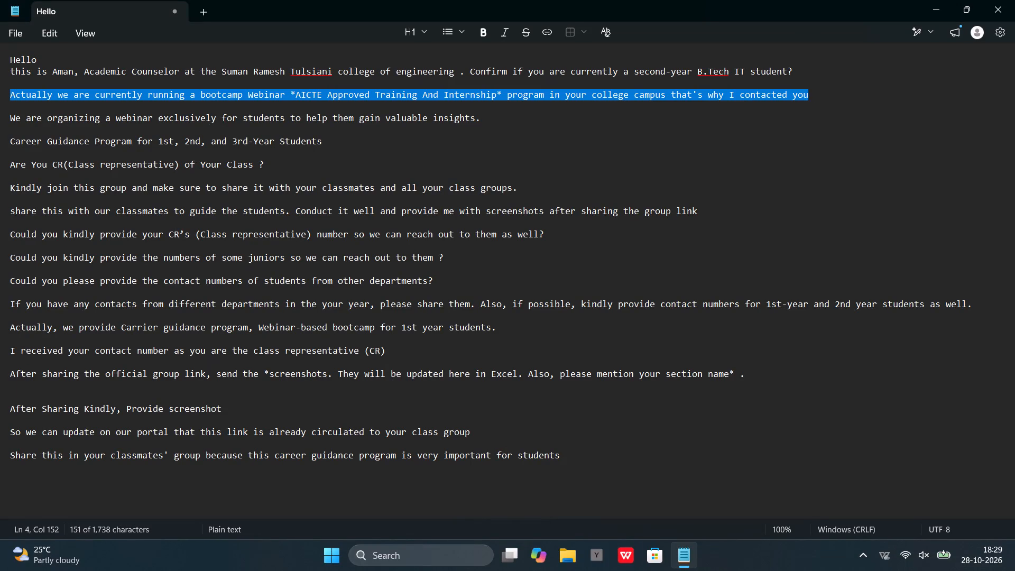
{"action": "key", "text": "ctrl+c"}
{"action": "left_click", "coordinate": [778, 175]}
Copy the message line "We are organizing a webinar exclusively for students to help them gain valuable insights.".
{"action": "left_click_drag", "start_coordinate": [515, 130], "coordinate": [512, 128]}
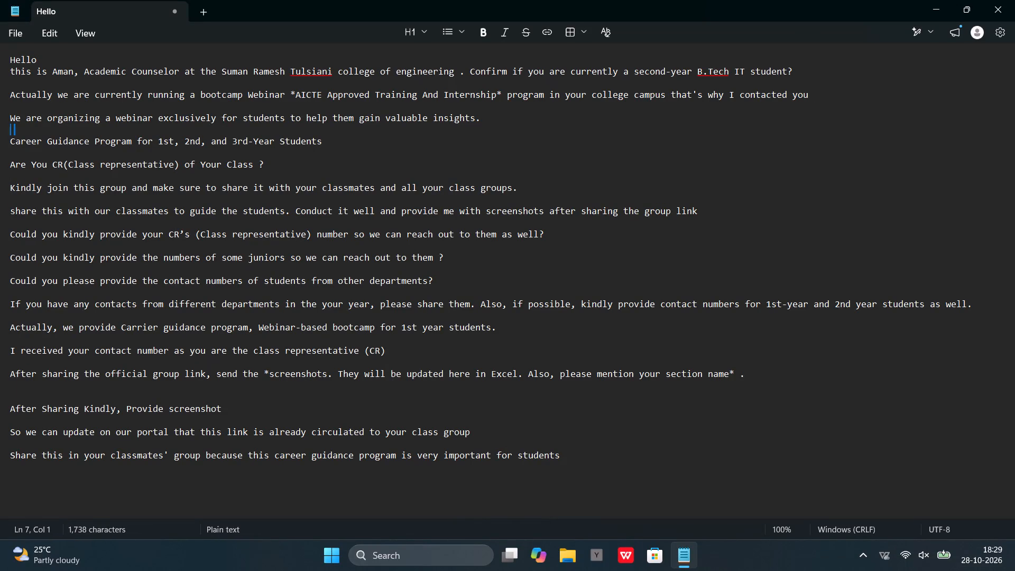
{"action": "left_click_drag", "start_coordinate": [512, 128], "coordinate": [490, 109]}
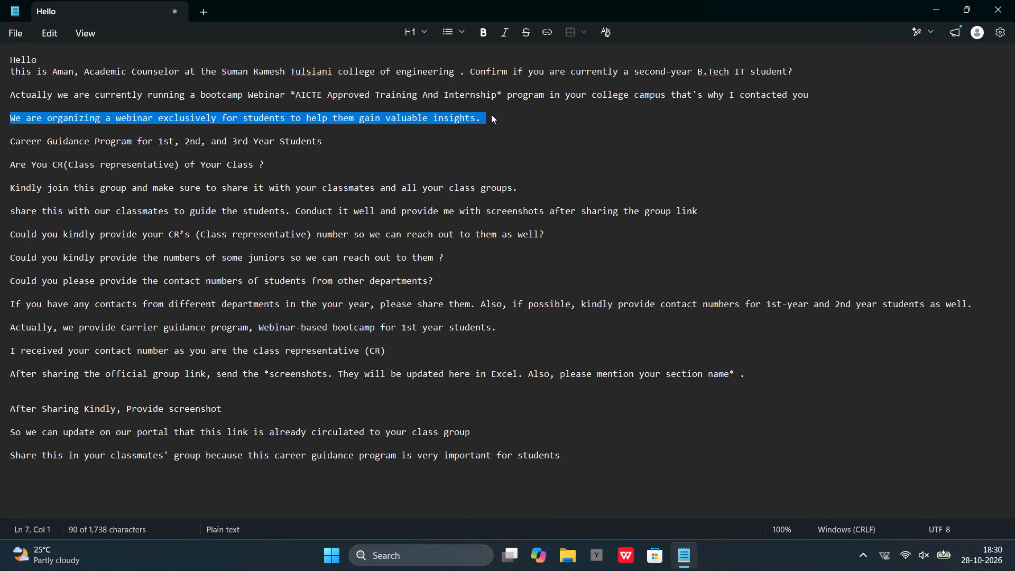
{"action": "key", "text": "ctrl+c"}
{"action": "left_click", "coordinate": [556, 168]}
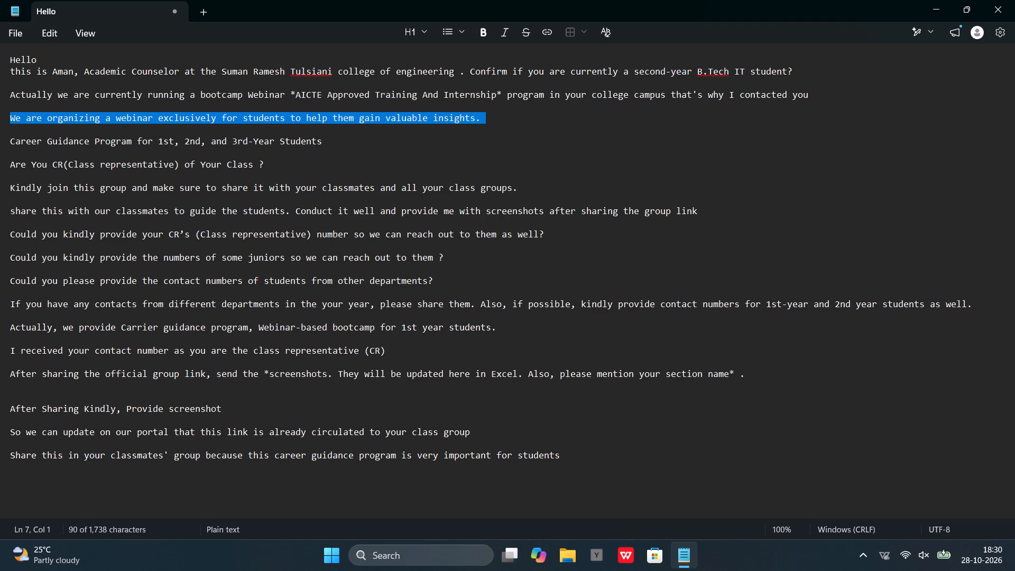
Copy the message line "Career Guidance Program for 1st, 2nd, and 3rd-Year Students" in the Hello note.
{"action": "left_click_drag", "start_coordinate": [350, 143], "coordinate": [349, 131]}
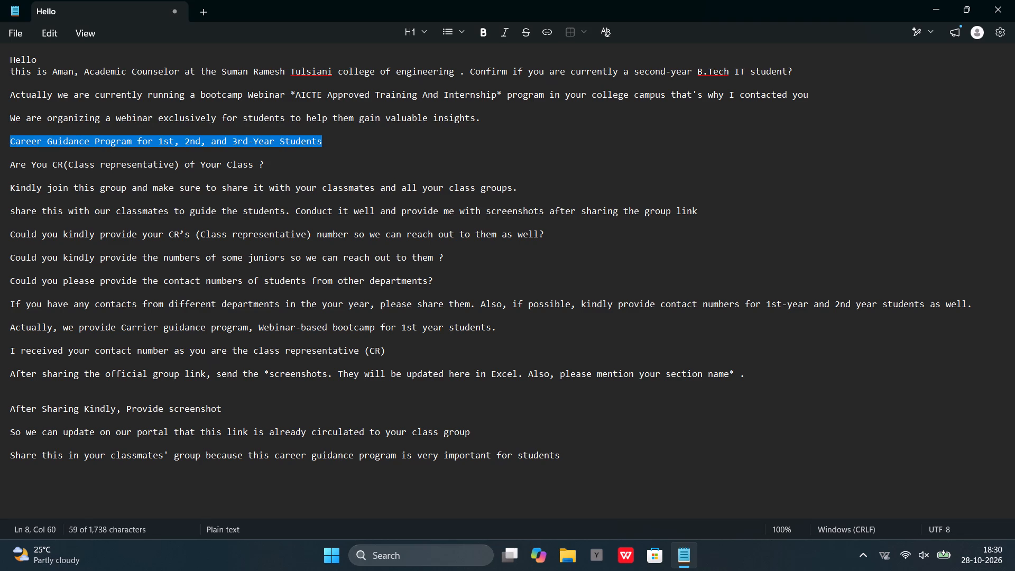
{"action": "key", "text": "ctrl+c"}
{"action": "left_click", "coordinate": [345, 158]}
Copy the question "Are You CR(Class representative) of Your Class ?" from the Hello note.
{"action": "left_click_drag", "start_coordinate": [309, 168], "coordinate": [309, 159]}
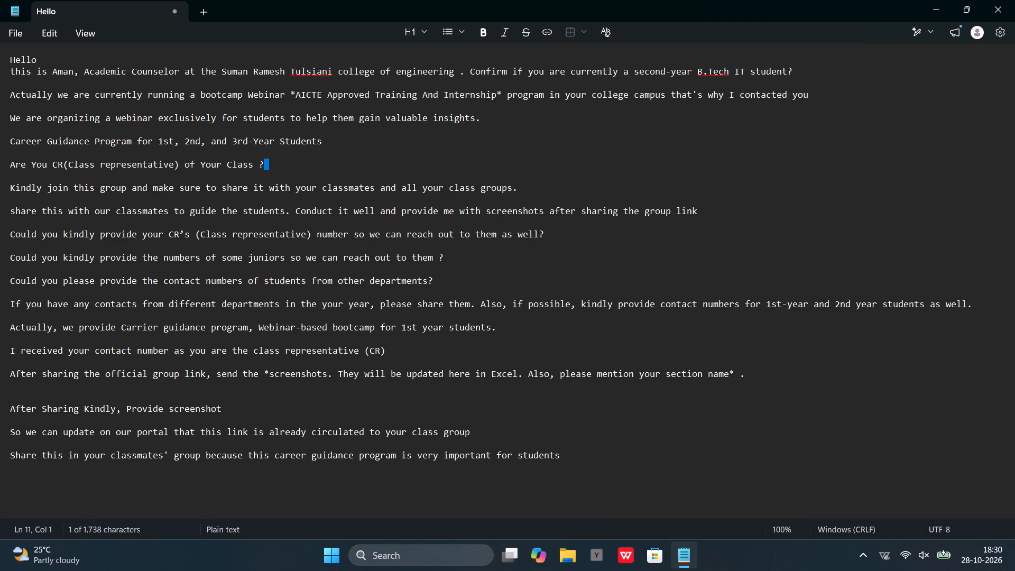
{"action": "left_click_drag", "start_coordinate": [309, 159], "coordinate": [307, 152]}
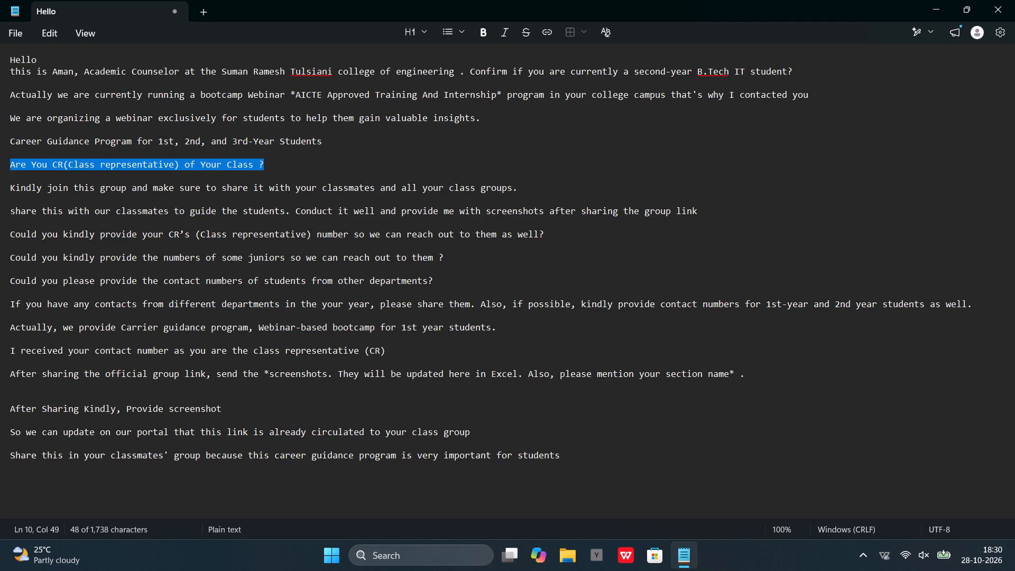
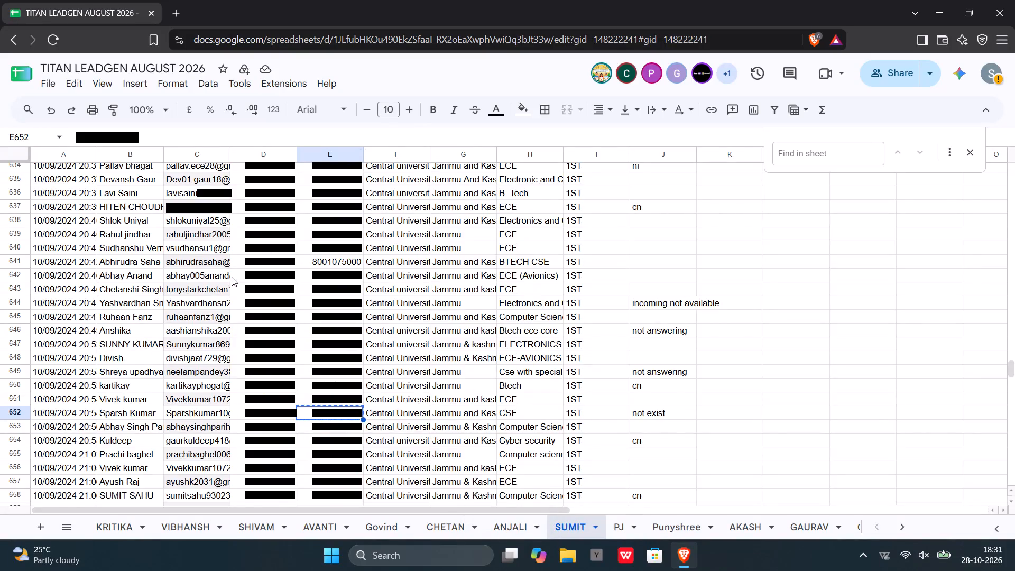
Review the call statuses and remarks of the Bennett University leads at the start of the SUMIT sheet.
{"action": "scroll", "coordinate": [232, 277], "scroll_direction": "up", "scroll_amount": 20}
{"action": "scroll", "coordinate": [232, 277], "scroll_direction": "up", "scroll_amount": 20}
{"action": "scroll", "coordinate": [232, 277], "scroll_direction": "up", "scroll_amount": 20}
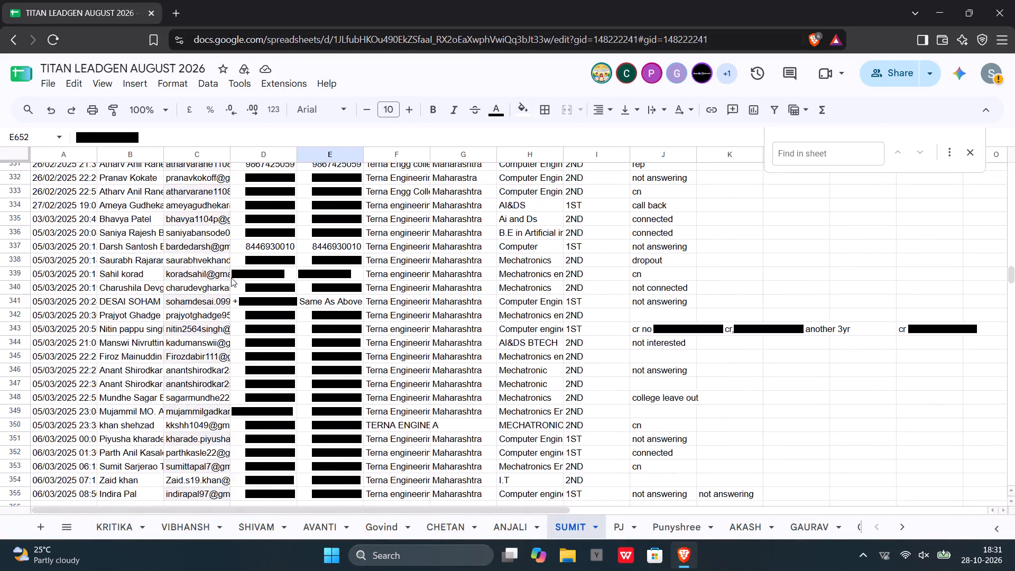
{"action": "scroll", "coordinate": [231, 278], "scroll_direction": "up", "scroll_amount": 20}
{"action": "scroll", "coordinate": [231, 278], "scroll_direction": "up", "scroll_amount": 16}
{"action": "scroll", "coordinate": [234, 287], "scroll_direction": "up", "scroll_amount": 7}
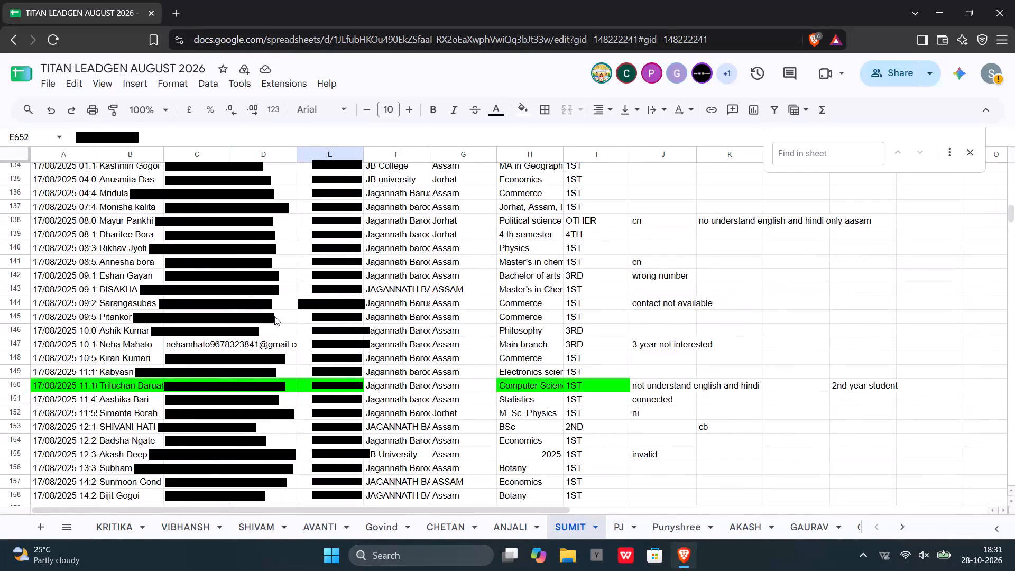
{"action": "scroll", "coordinate": [284, 303], "scroll_direction": "up", "scroll_amount": 7}
{"action": "scroll", "coordinate": [458, 354], "scroll_direction": "up", "scroll_amount": 20}
{"action": "scroll", "coordinate": [458, 354], "scroll_direction": "up", "scroll_amount": 1}
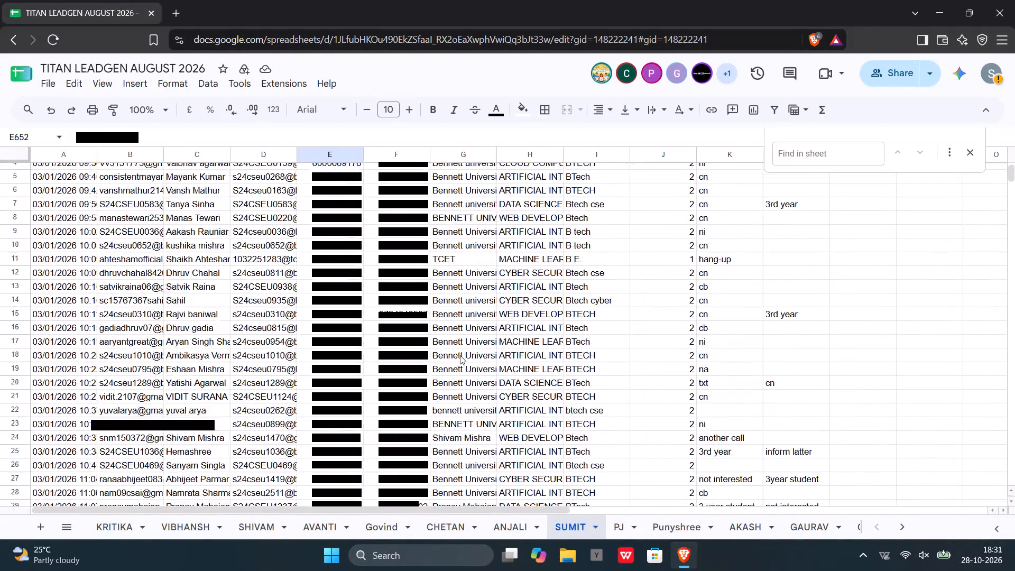
{"action": "scroll", "coordinate": [460, 355], "scroll_direction": "up", "scroll_amount": 19}
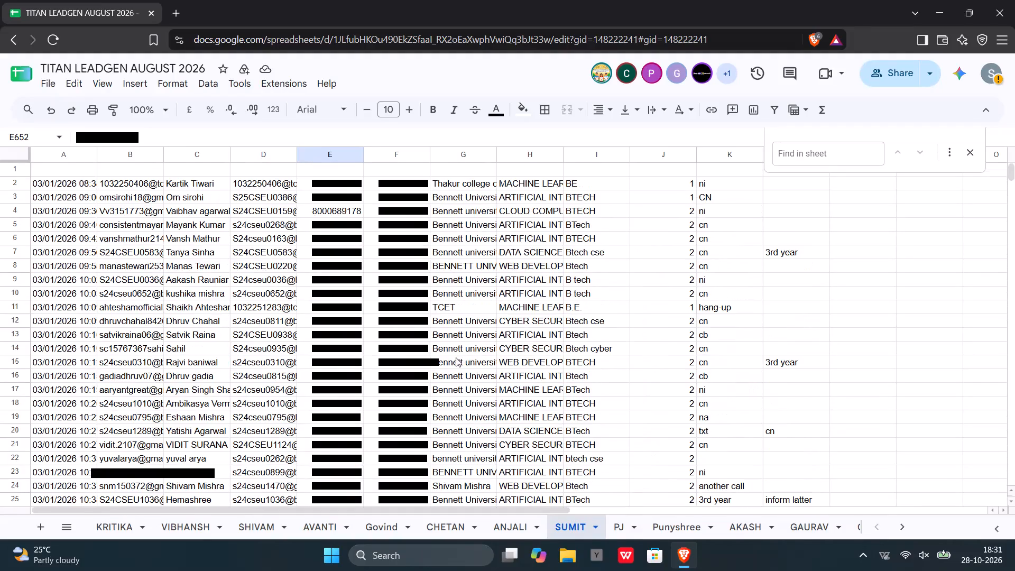
{"action": "scroll", "coordinate": [486, 379], "scroll_direction": "down", "scroll_amount": 6}
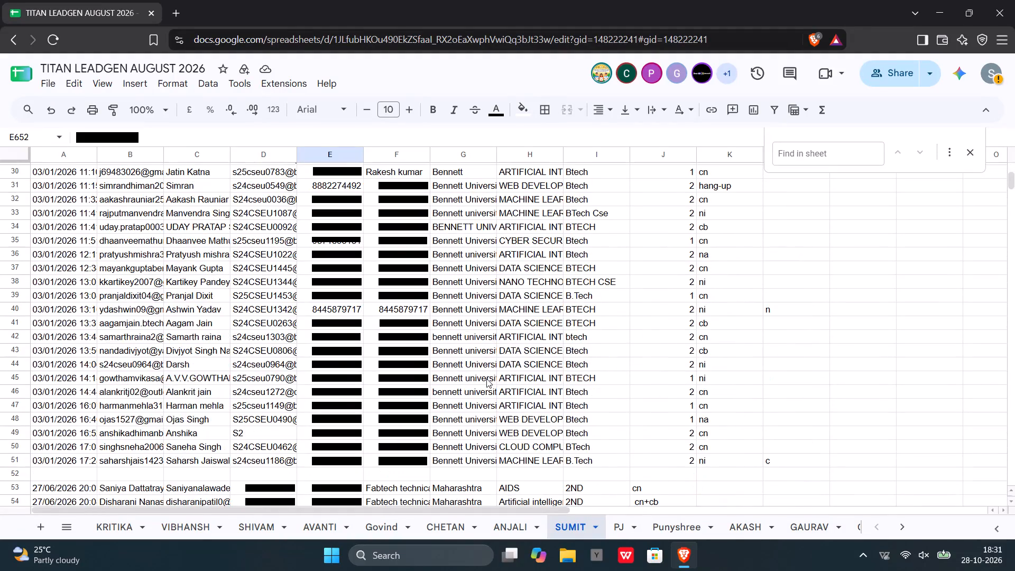
{"action": "scroll", "coordinate": [486, 379], "scroll_direction": "down", "scroll_amount": 2}
{"action": "scroll", "coordinate": [486, 379], "scroll_direction": "up", "scroll_amount": 4}
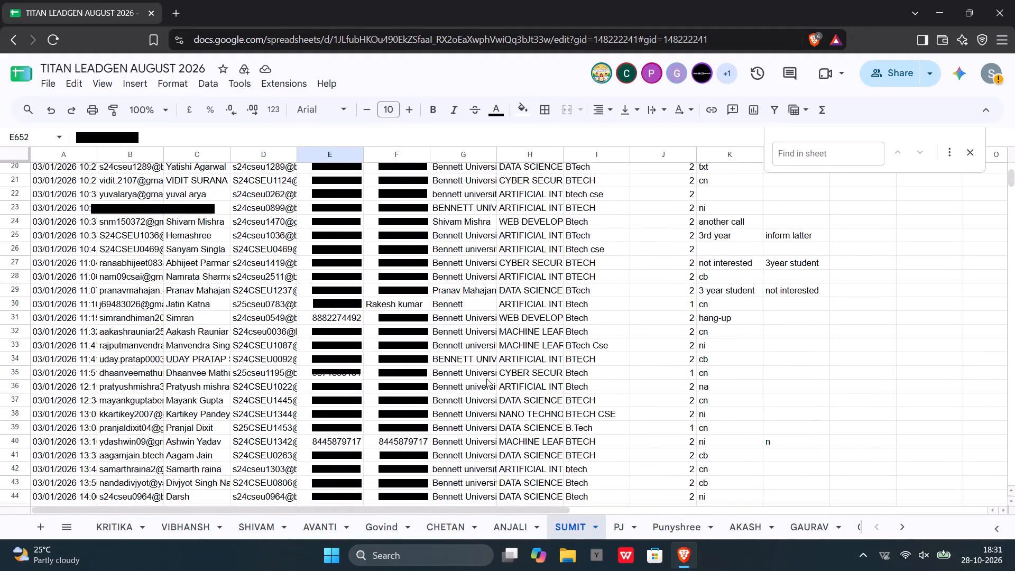
{"action": "scroll", "coordinate": [486, 379], "scroll_direction": "up", "scroll_amount": 2}
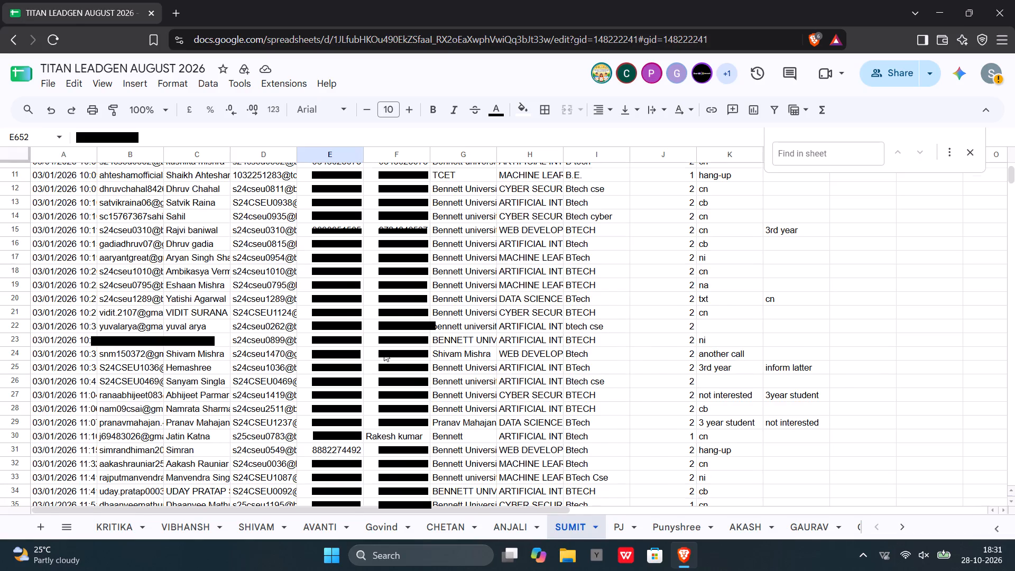
{"action": "scroll", "coordinate": [384, 352], "scroll_direction": "down", "scroll_amount": 17}
{"action": "scroll", "coordinate": [384, 352], "scroll_direction": "down", "scroll_amount": 8}
{"action": "scroll", "coordinate": [384, 352], "scroll_direction": "up", "scroll_amount": 2}
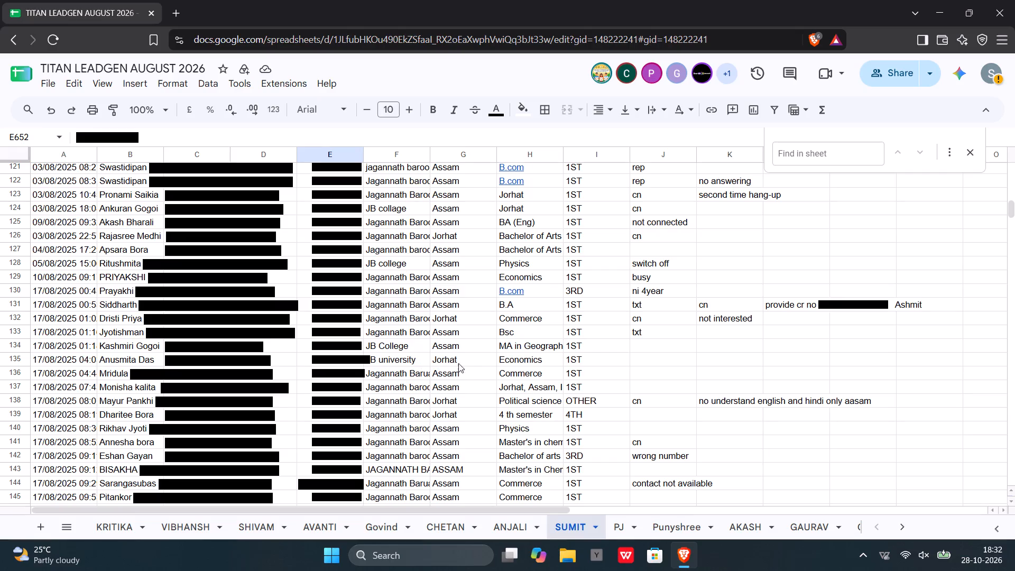
{"action": "scroll", "coordinate": [482, 363], "scroll_direction": "down", "scroll_amount": 8}
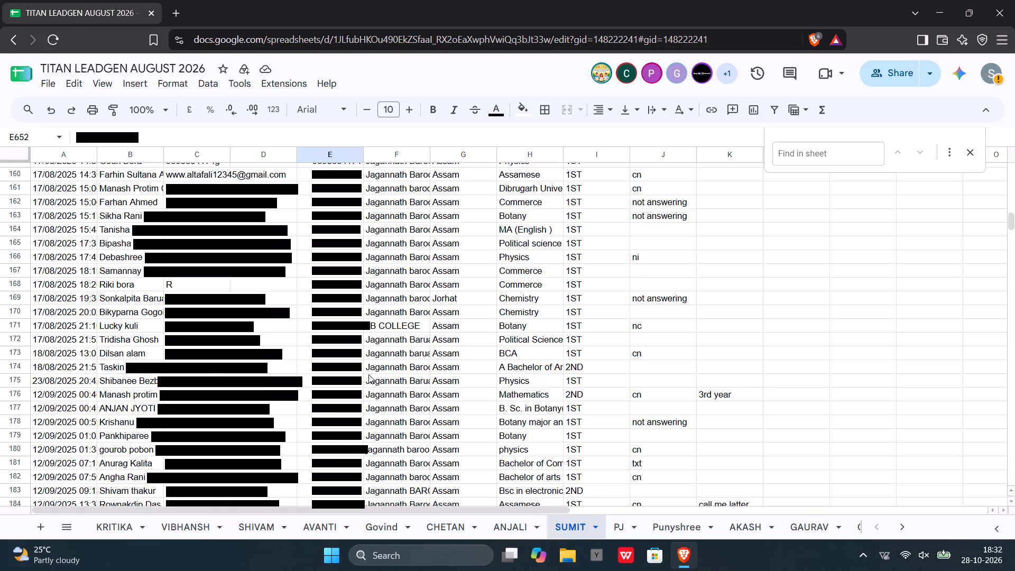
{"action": "scroll", "coordinate": [474, 375], "scroll_direction": "down", "scroll_amount": 4}
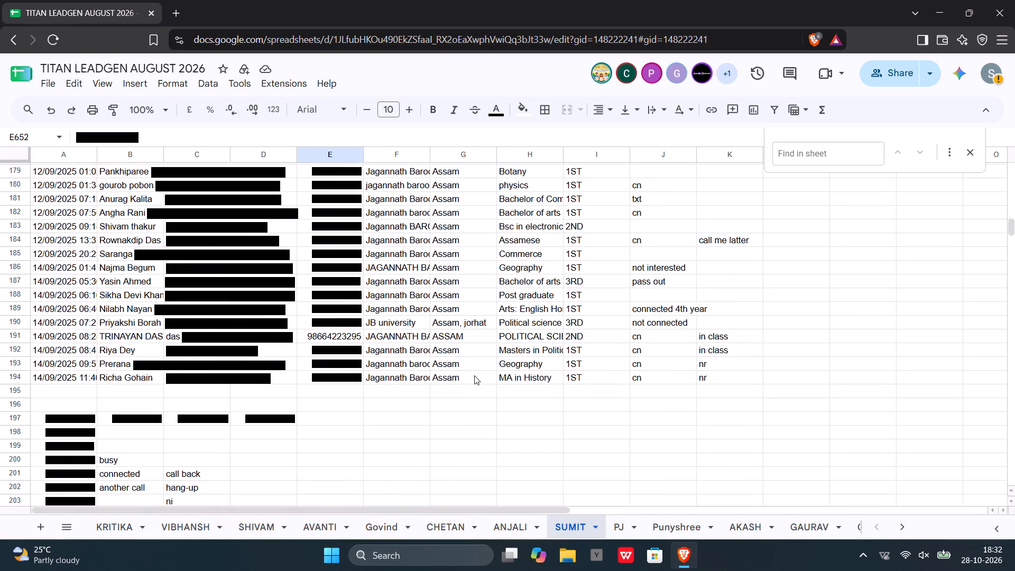
{"action": "scroll", "coordinate": [474, 375], "scroll_direction": "down", "scroll_amount": 6}
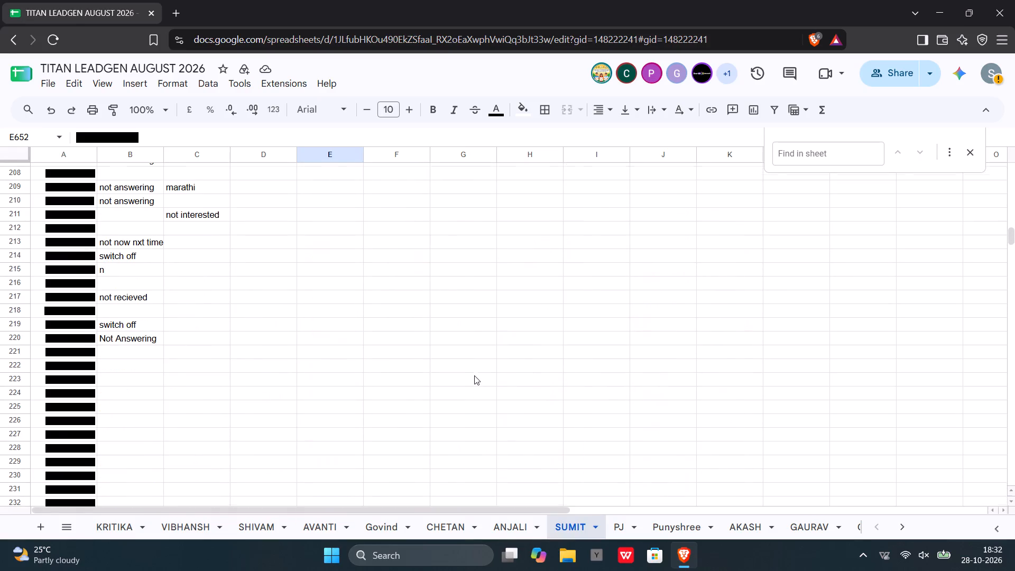
{"action": "scroll", "coordinate": [474, 375], "scroll_direction": "down", "scroll_amount": 7}
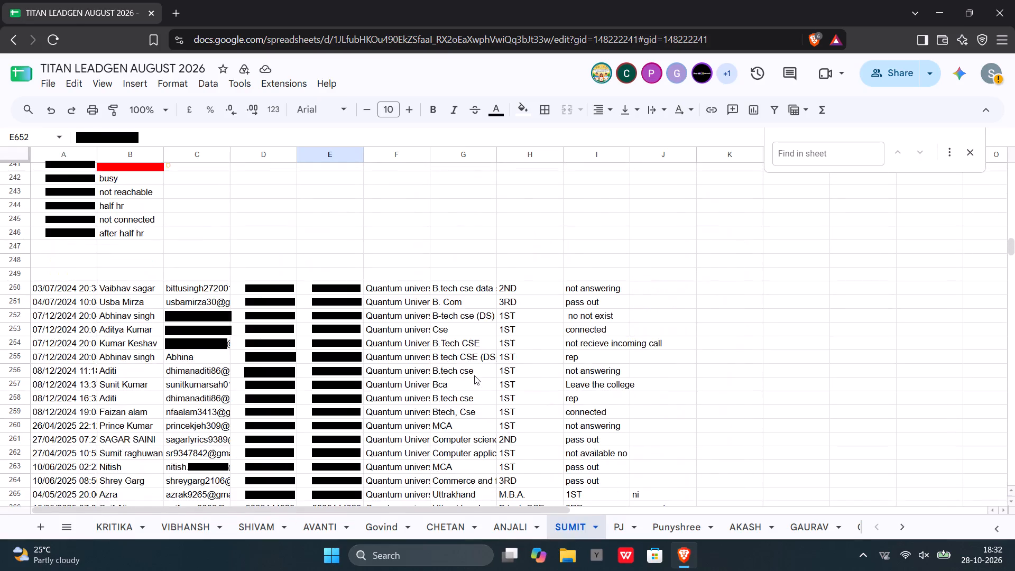
Examine the call statuses and class representative remarks of the Quantum University and Terna Engineering leads.
{"action": "scroll", "coordinate": [474, 375], "scroll_direction": "down", "scroll_amount": 3}
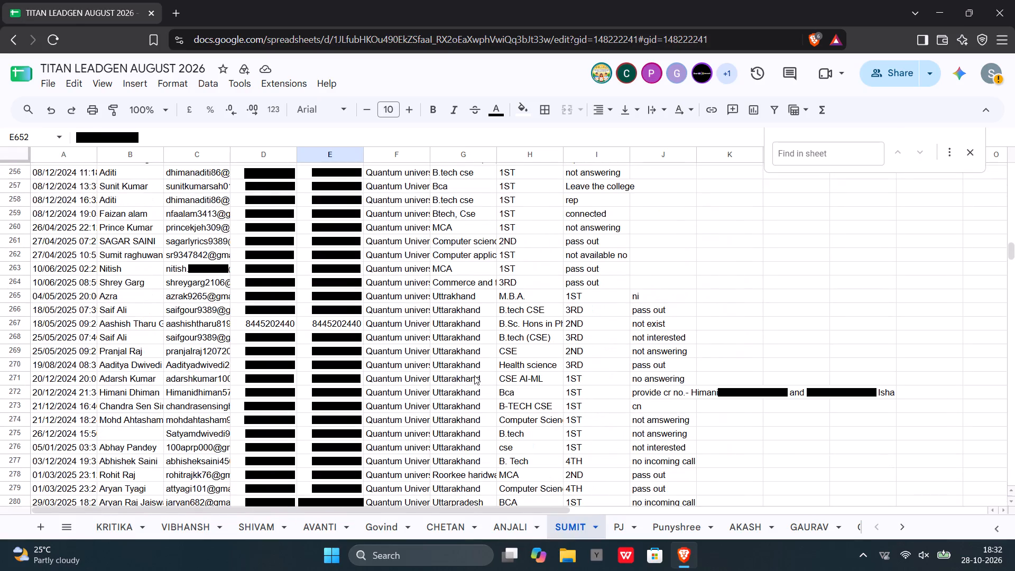
{"action": "scroll", "coordinate": [495, 373], "scroll_direction": "down", "scroll_amount": 5}
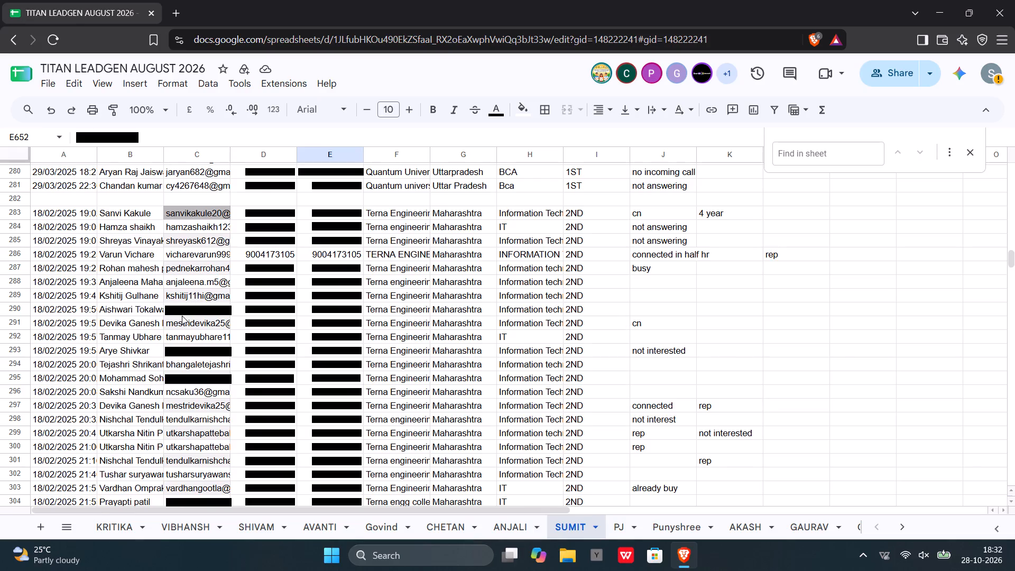
{"action": "scroll", "coordinate": [182, 317], "scroll_direction": "down", "scroll_amount": 1}
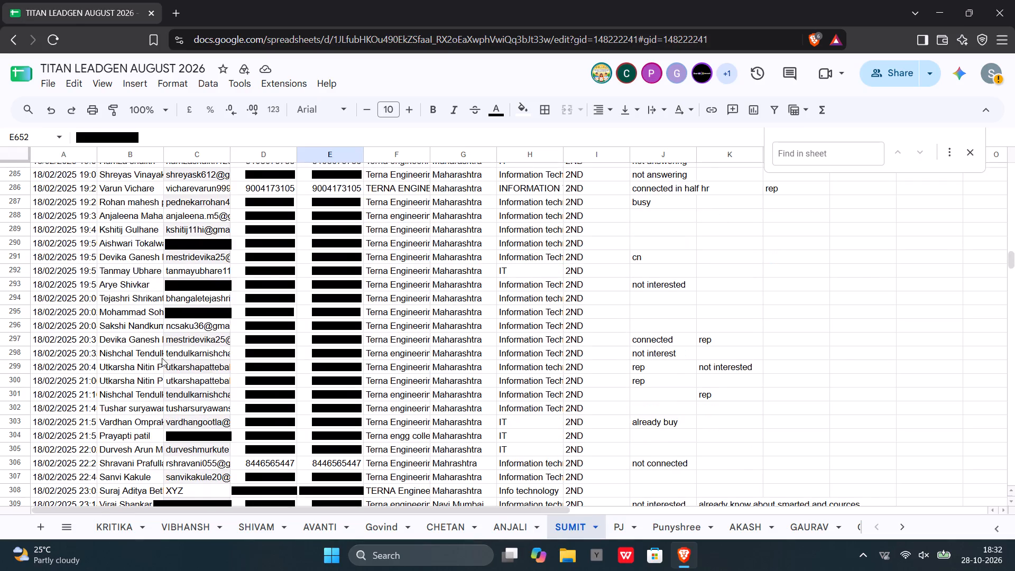
{"action": "scroll", "coordinate": [162, 358], "scroll_direction": "down", "scroll_amount": 2}
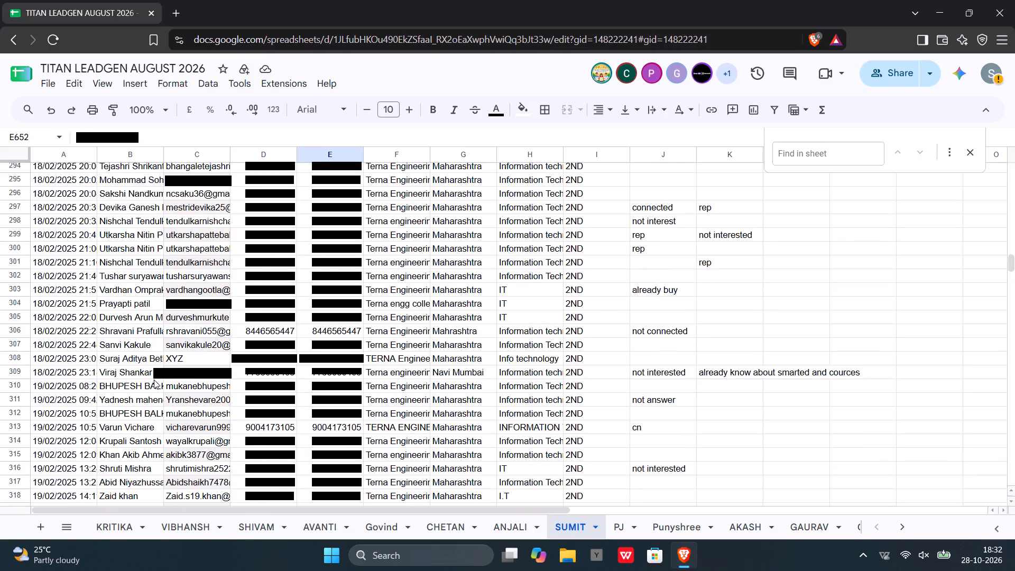
{"action": "scroll", "coordinate": [154, 380], "scroll_direction": "down", "scroll_amount": 1}
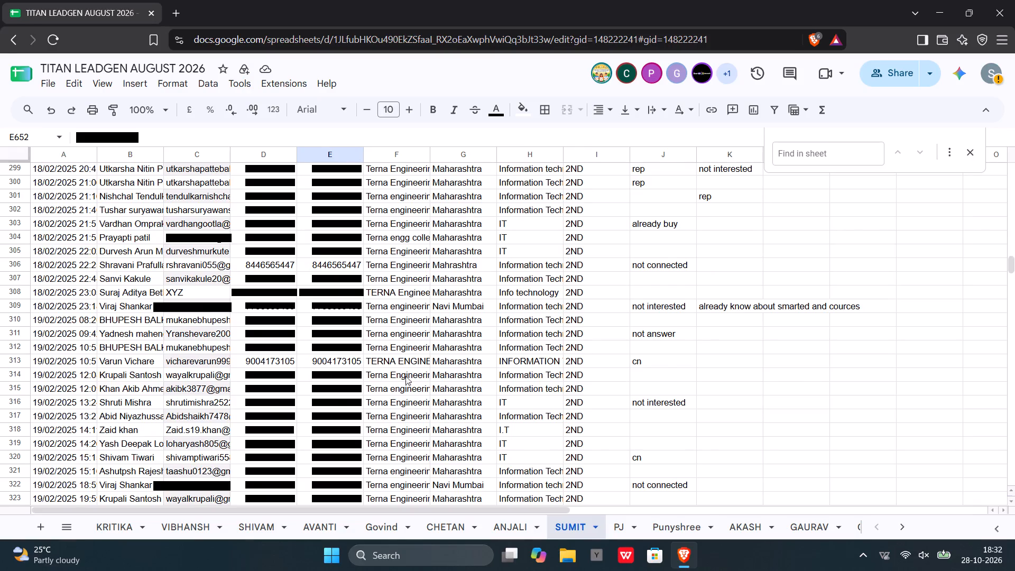
{"action": "scroll", "coordinate": [566, 403], "scroll_direction": "down", "scroll_amount": 1}
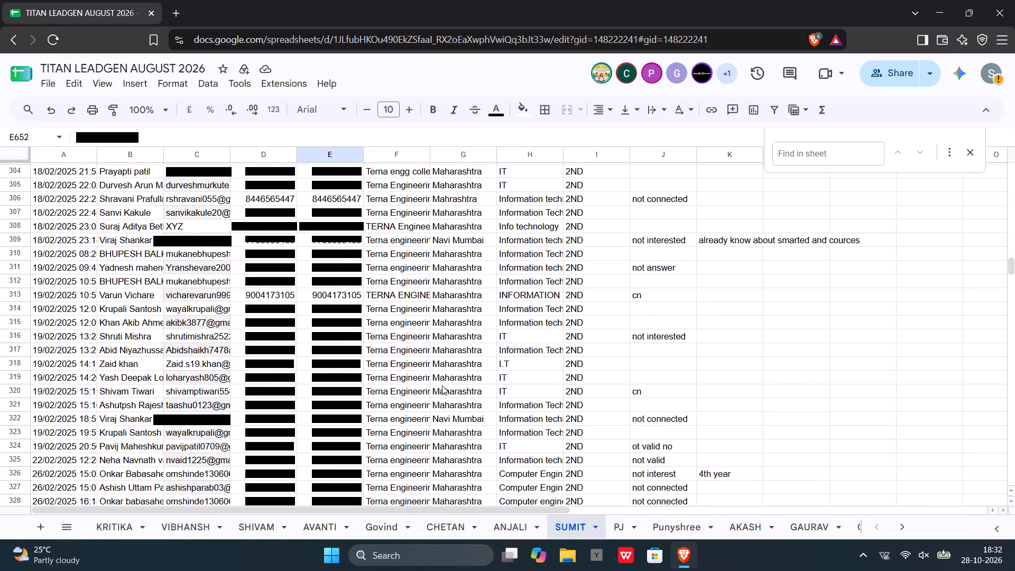
{"action": "scroll", "coordinate": [575, 364], "scroll_direction": "down", "scroll_amount": 3}
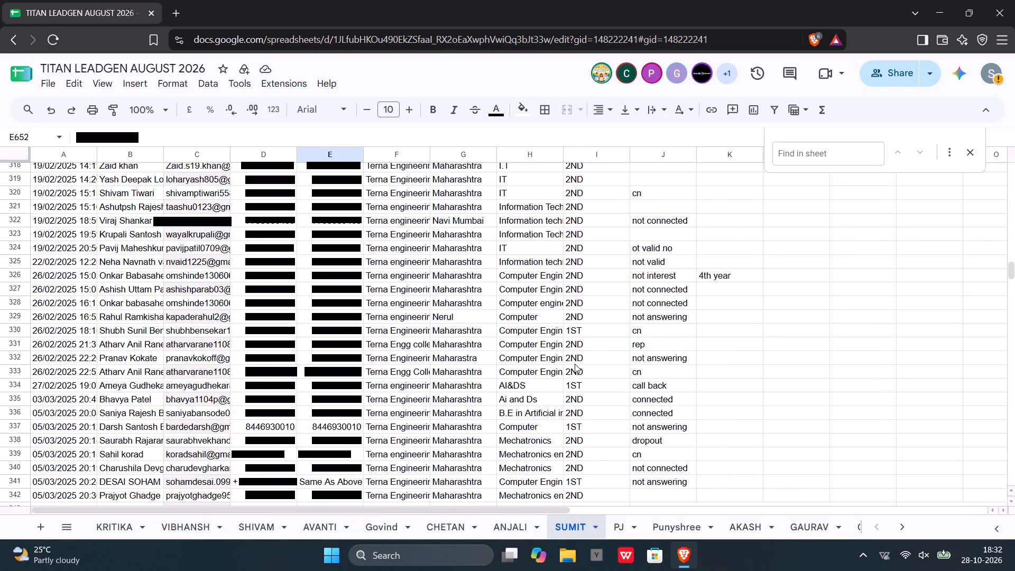
{"action": "scroll", "coordinate": [575, 364], "scroll_direction": "down", "scroll_amount": 3}
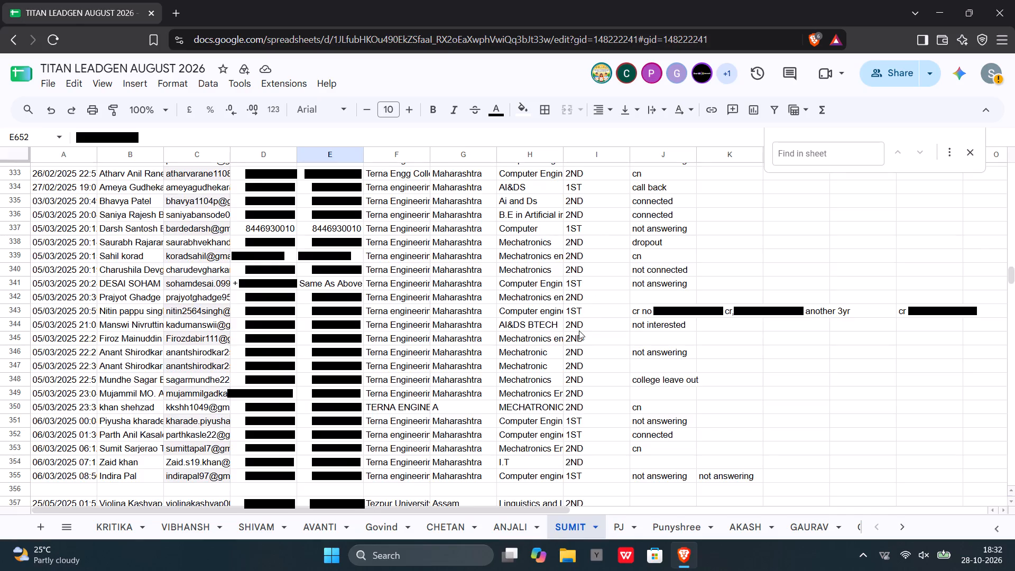
{"action": "scroll", "coordinate": [579, 330], "scroll_direction": "up", "scroll_amount": 1}
Examine the call statuses and class representative remarks of the Assam college leads and the Seth Jai Parkash (JMIT) leads.
{"action": "scroll", "coordinate": [579, 330], "scroll_direction": "down", "scroll_amount": 8}
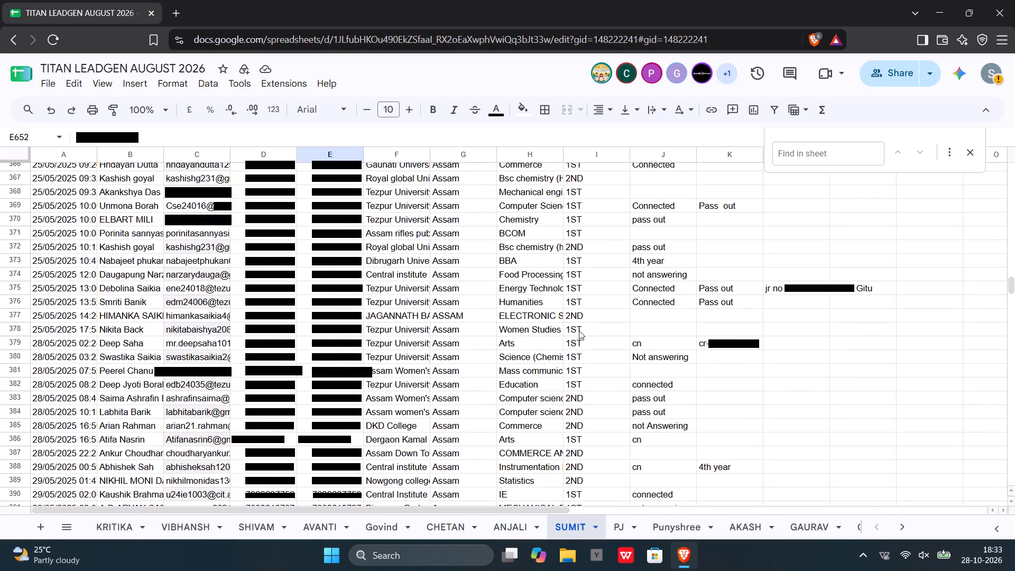
{"action": "scroll", "coordinate": [579, 330], "scroll_direction": "down", "scroll_amount": 5}
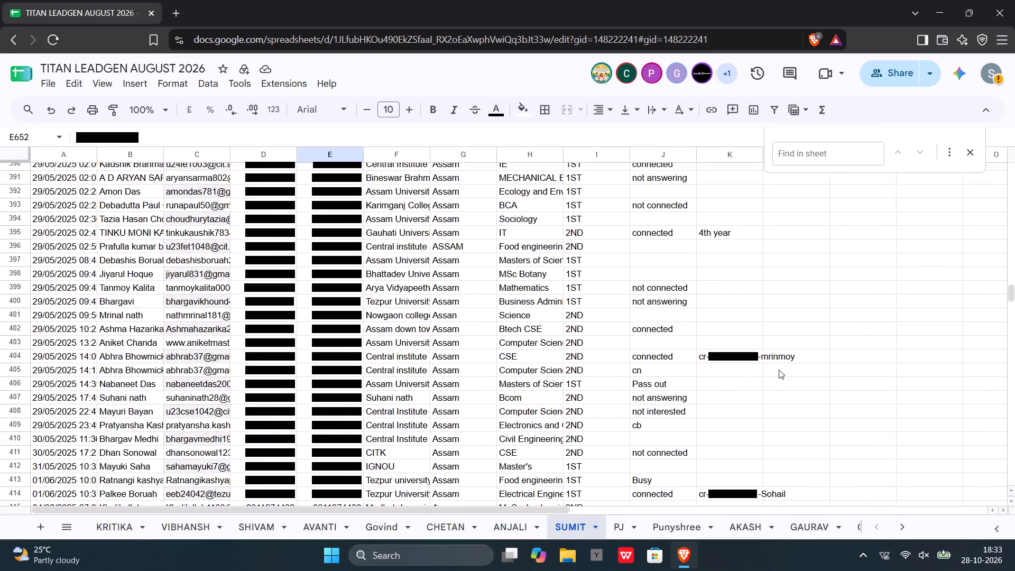
{"action": "scroll", "coordinate": [762, 368], "scroll_direction": "down", "scroll_amount": 5}
{"action": "scroll", "coordinate": [672, 369], "scroll_direction": "down", "scroll_amount": 7}
{"action": "scroll", "coordinate": [543, 370], "scroll_direction": "down", "scroll_amount": 6}
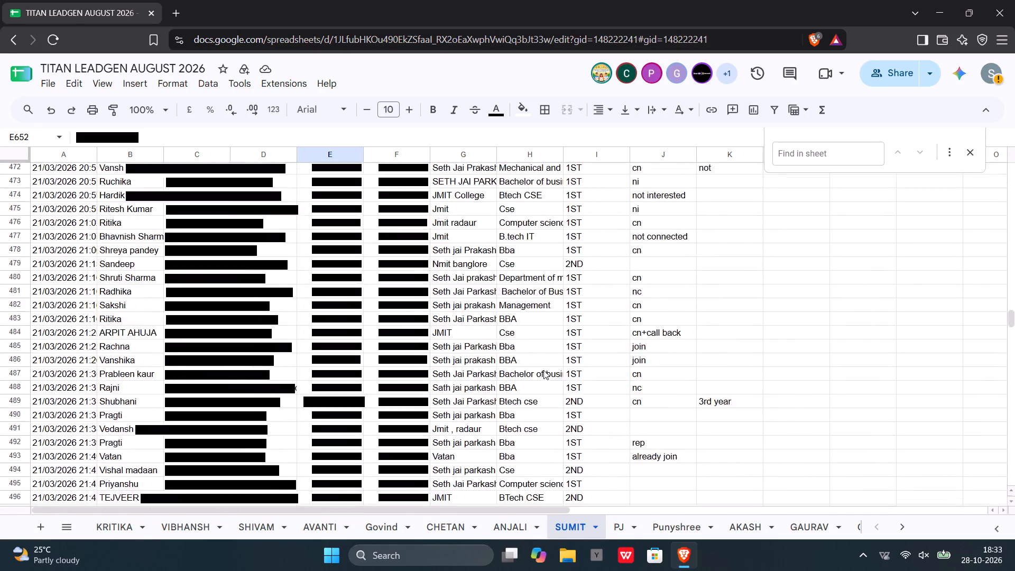
{"action": "scroll", "coordinate": [543, 370], "scroll_direction": "down", "scroll_amount": 2}
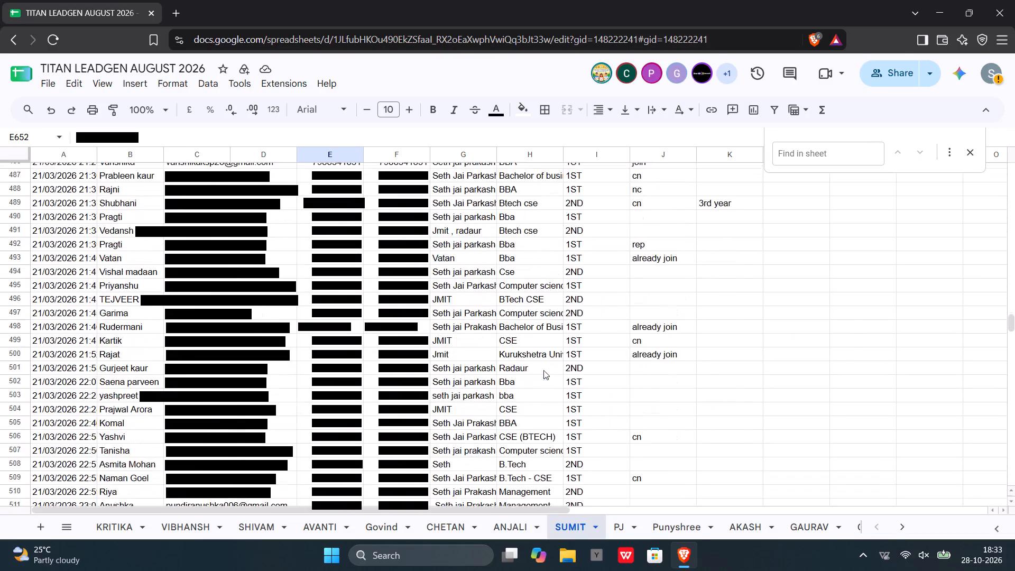
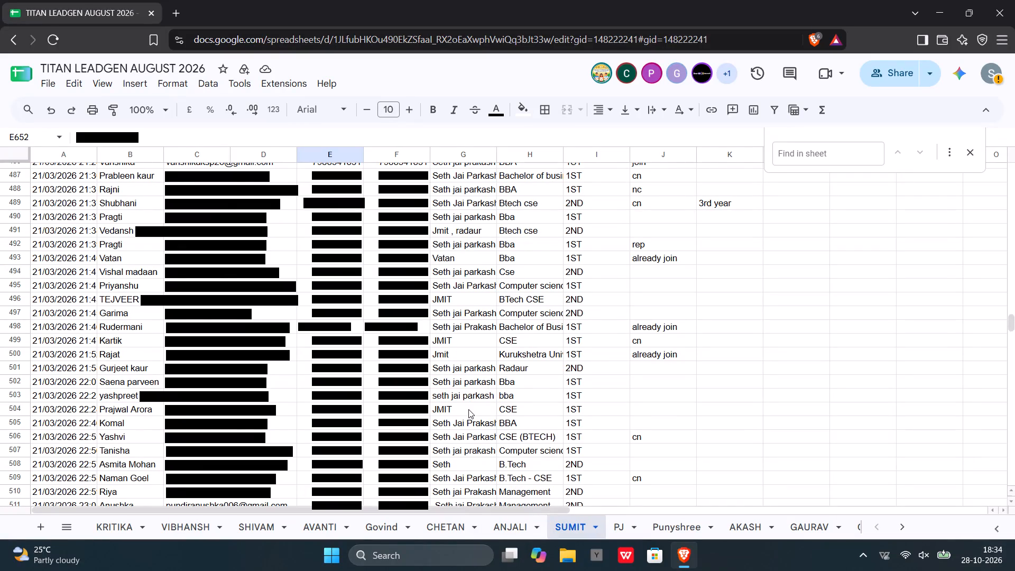
Examine the call statuses of the remaining JMIT leads and the Lingaya's Vidyapeeth and Jammu Central University leads below them.
{"action": "scroll", "coordinate": [468, 409], "scroll_direction": "down", "scroll_amount": 3}
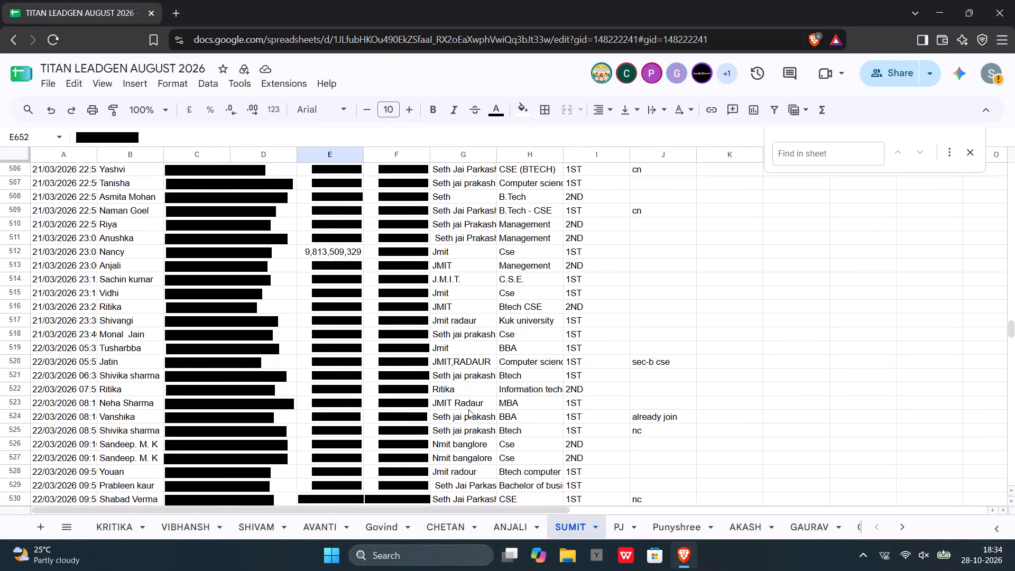
{"action": "scroll", "coordinate": [468, 409], "scroll_direction": "down", "scroll_amount": 5}
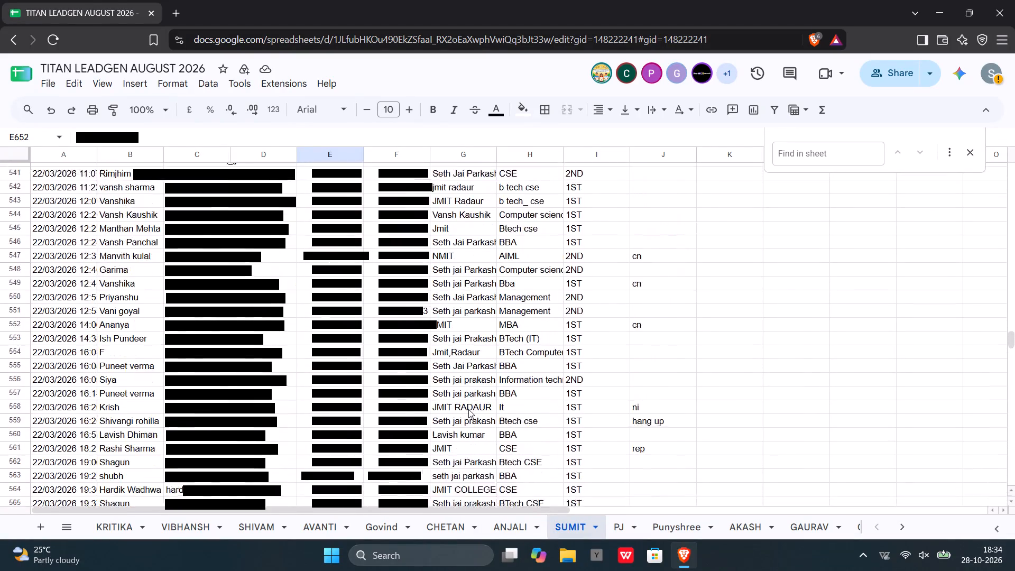
{"action": "scroll", "coordinate": [468, 409], "scroll_direction": "down", "scroll_amount": 2}
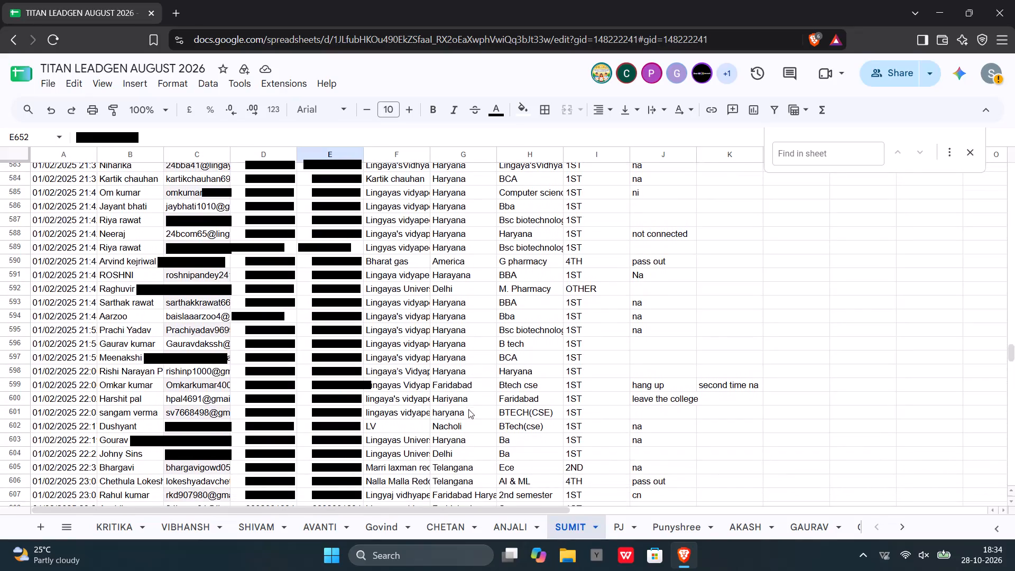
{"action": "scroll", "coordinate": [468, 409], "scroll_direction": "down", "scroll_amount": 8}
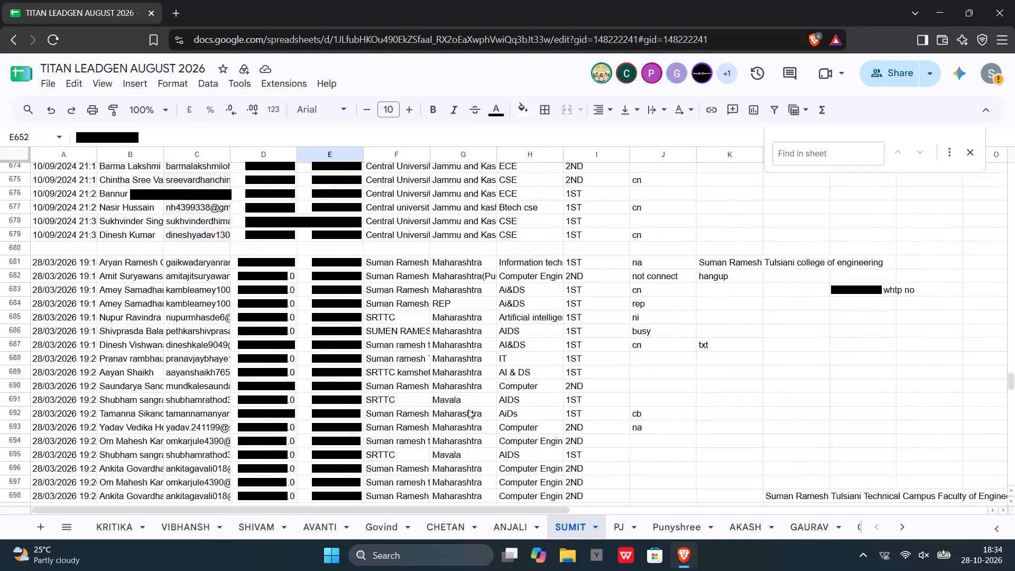
Review the call statuses and remarks of the Suman Ramesh Tulsiani (SRTTC) leads from Maharashtra through the end of their block.
{"action": "scroll", "coordinate": [468, 409], "scroll_direction": "down", "scroll_amount": 1}
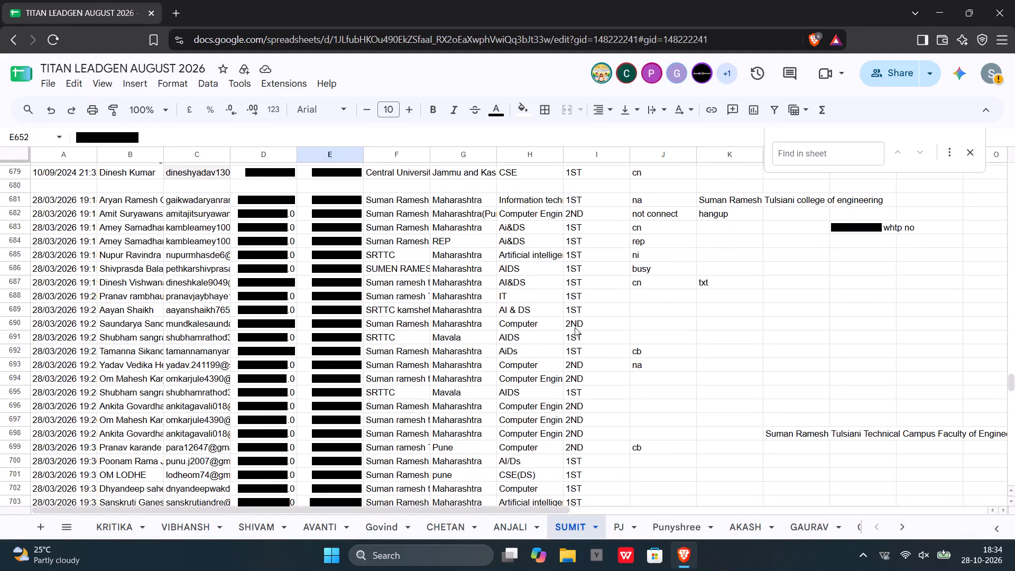
{"action": "scroll", "coordinate": [575, 327], "scroll_direction": "down", "scroll_amount": 5}
{"action": "scroll", "coordinate": [575, 327], "scroll_direction": "up", "scroll_amount": 2}
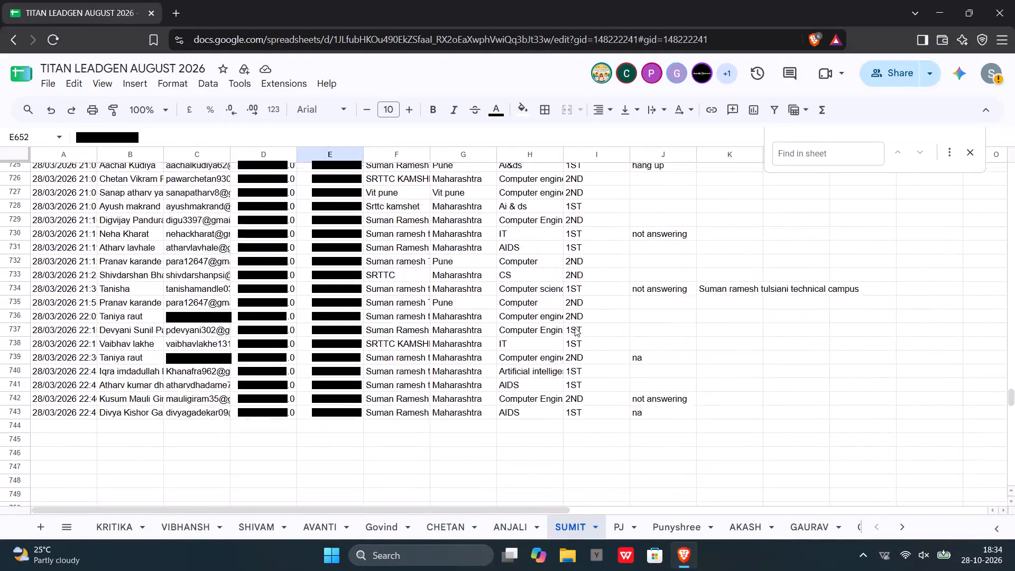
{"action": "scroll", "coordinate": [575, 327], "scroll_direction": "up", "scroll_amount": 5}
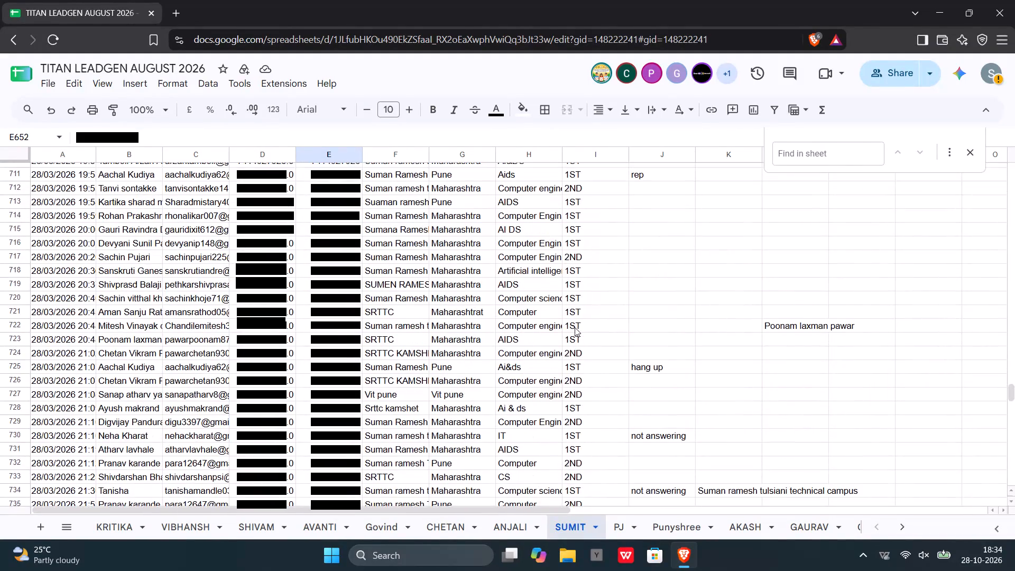
{"action": "scroll", "coordinate": [575, 327], "scroll_direction": "up", "scroll_amount": 1}
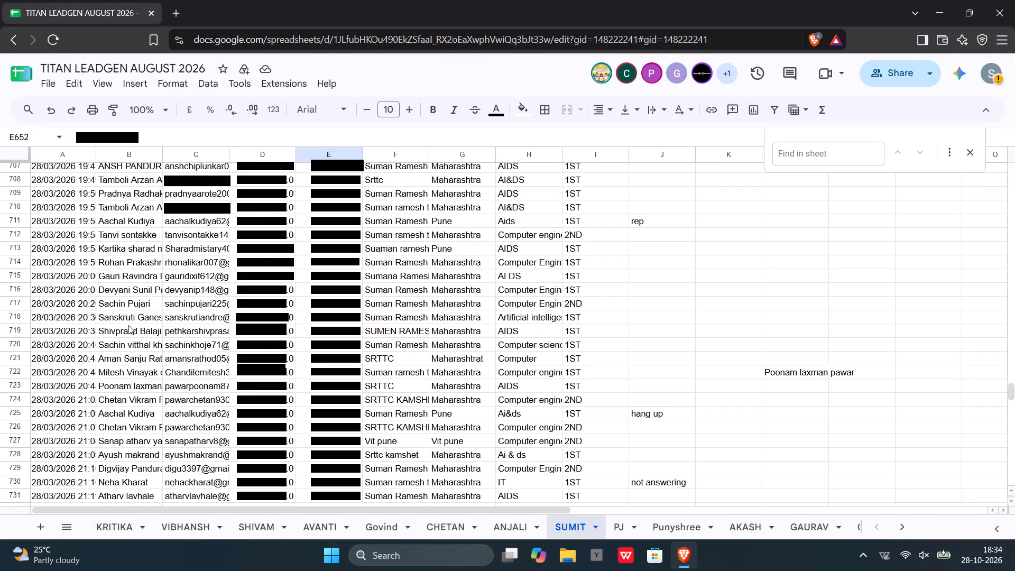
{"action": "left_click", "coordinate": [332, 316]}
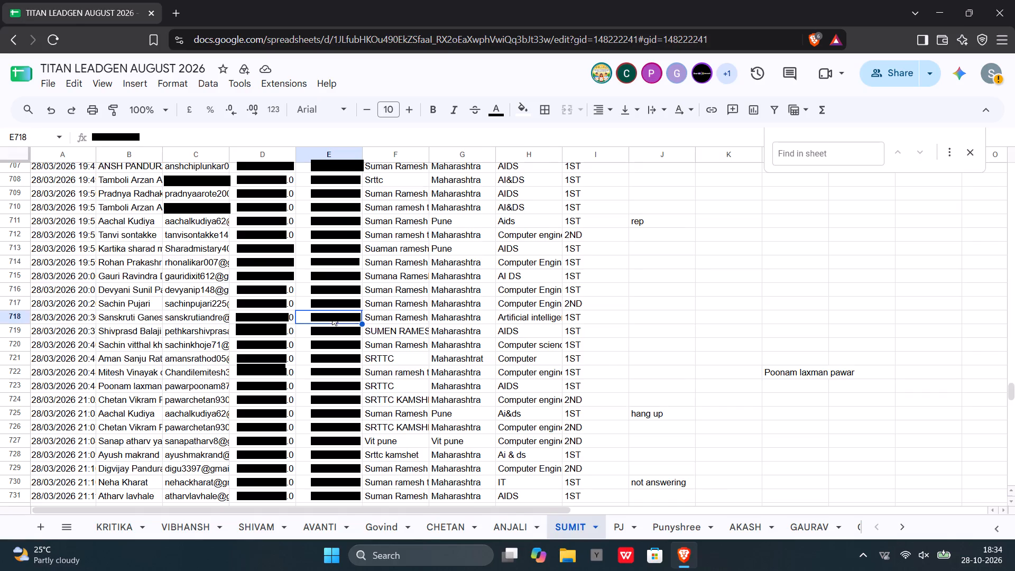
{"action": "right_click", "coordinate": [332, 316]}
{"action": "left_click", "coordinate": [384, 141]}
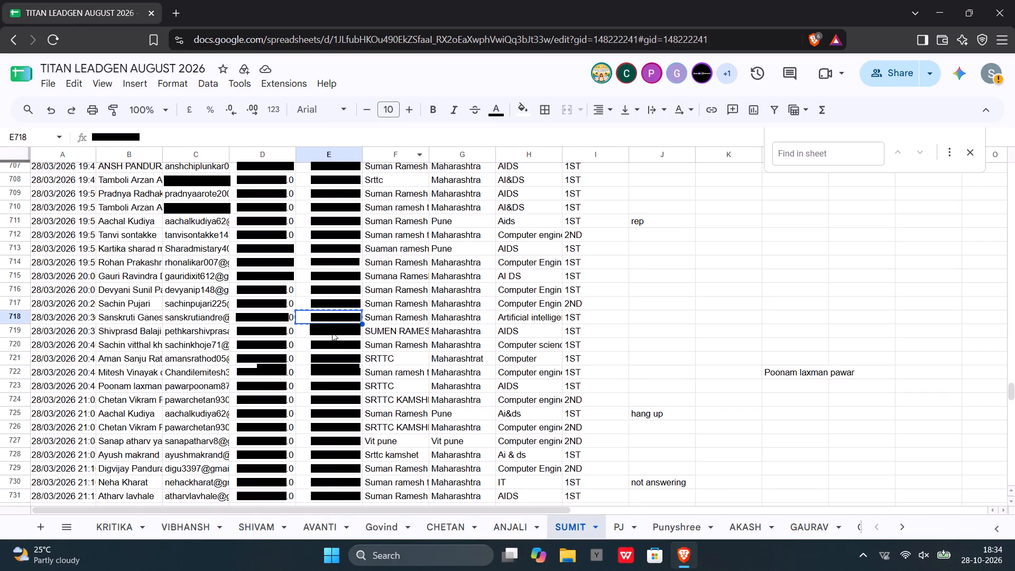
{"action": "right_click", "coordinate": [141, 316]}
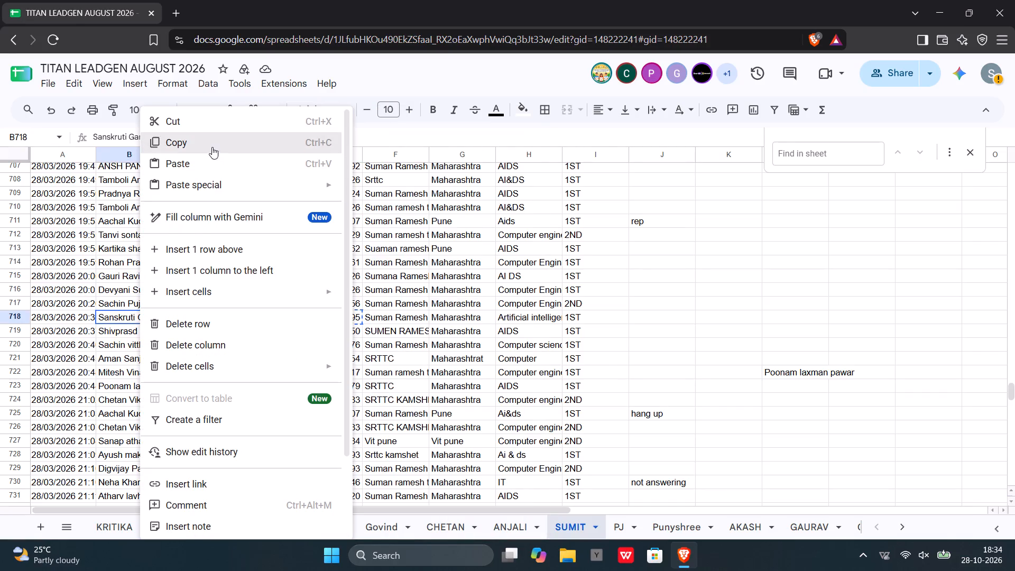
{"action": "left_click", "coordinate": [212, 147]}
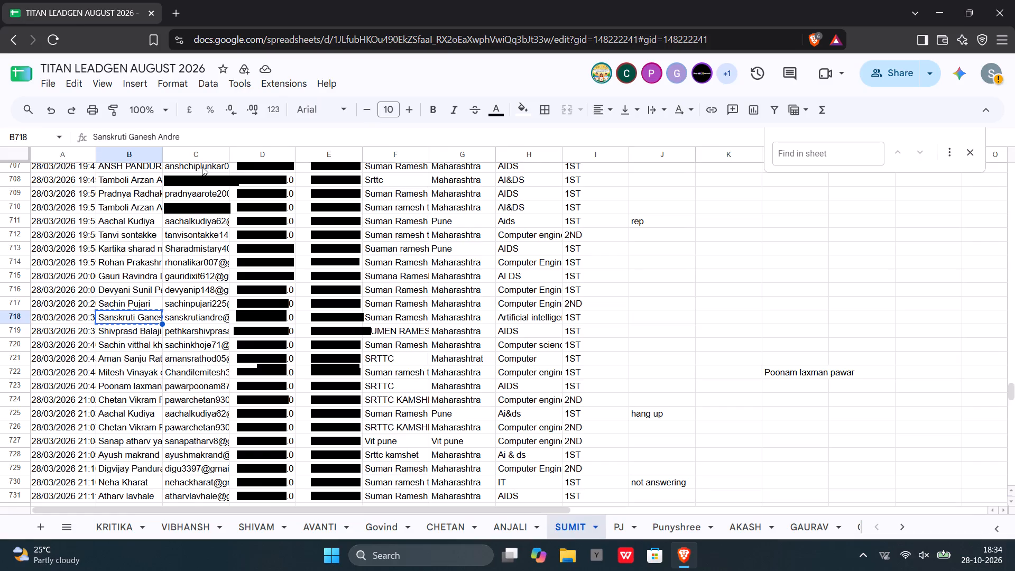
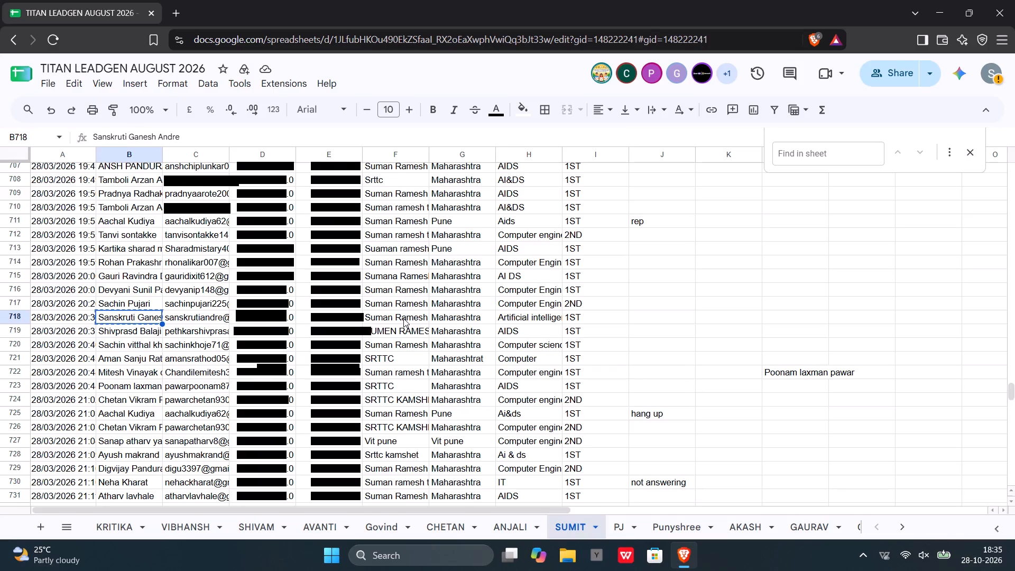
Check the column D and E phone numbers of the lead in row 718 and copy that lead's college name from column F.
{"action": "left_click", "coordinate": [280, 316]}
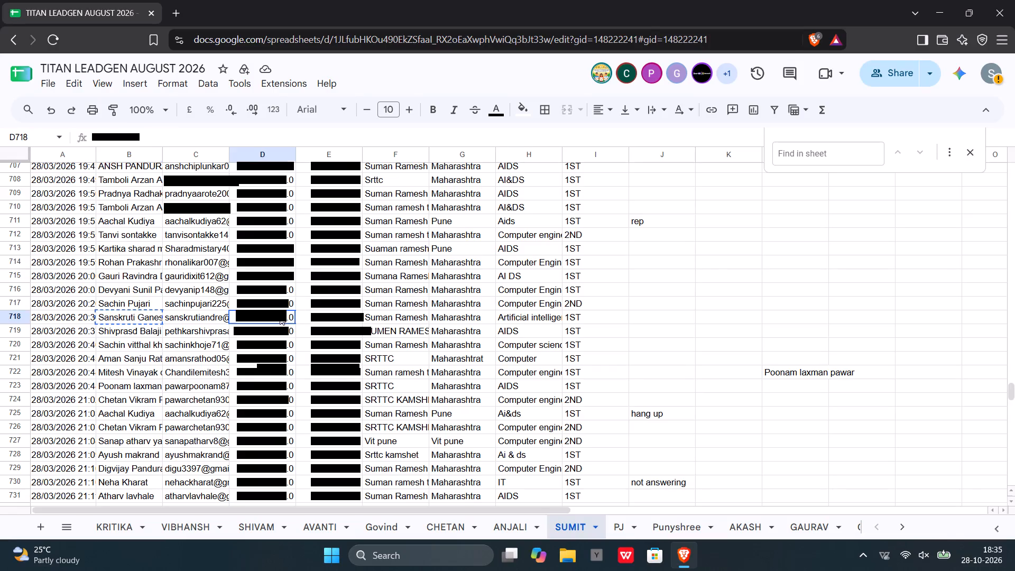
{"action": "left_click", "coordinate": [346, 314]}
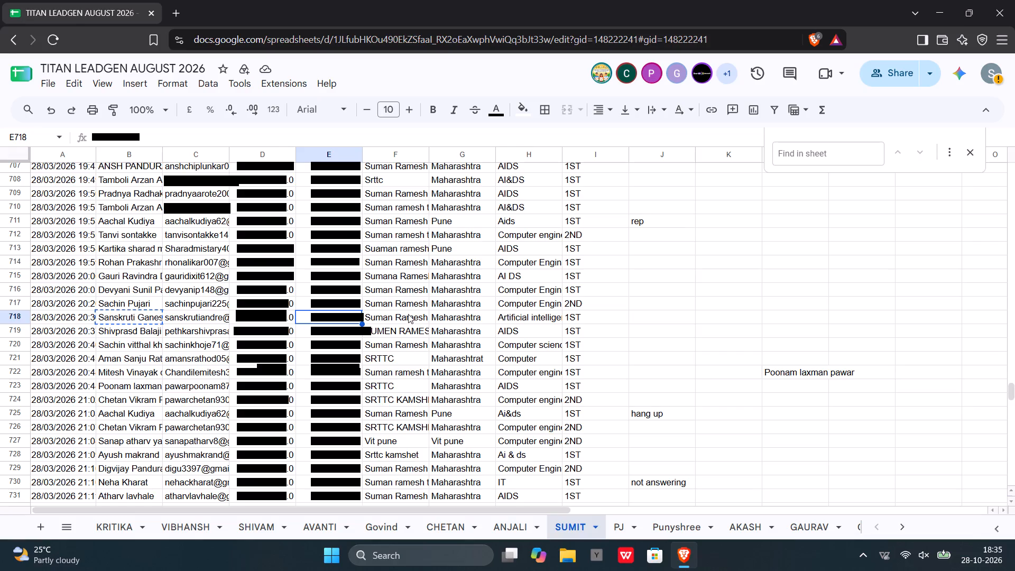
{"action": "left_click", "coordinate": [409, 318]}
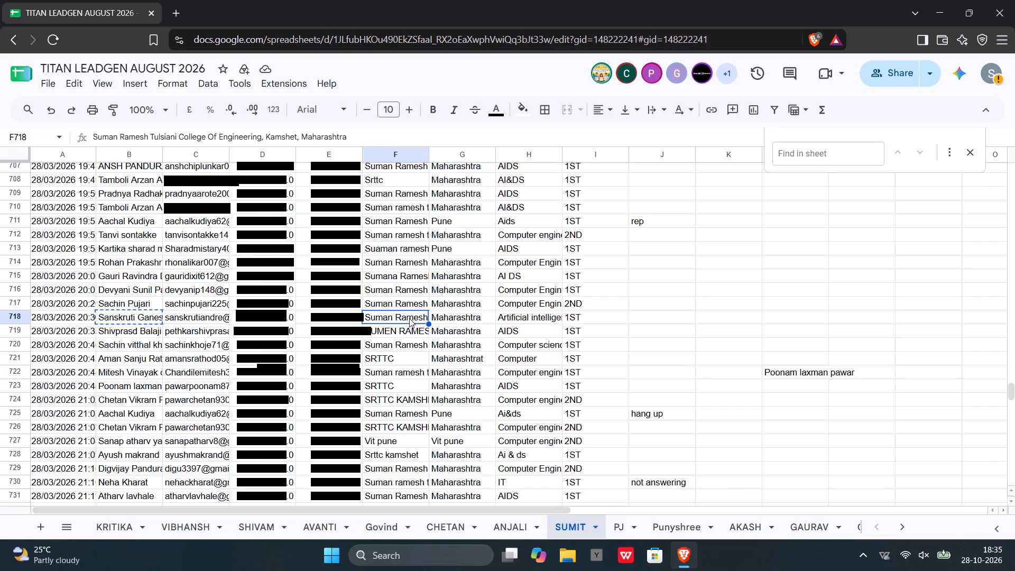
{"action": "right_click", "coordinate": [409, 318]}
{"action": "left_click", "coordinate": [444, 149]}
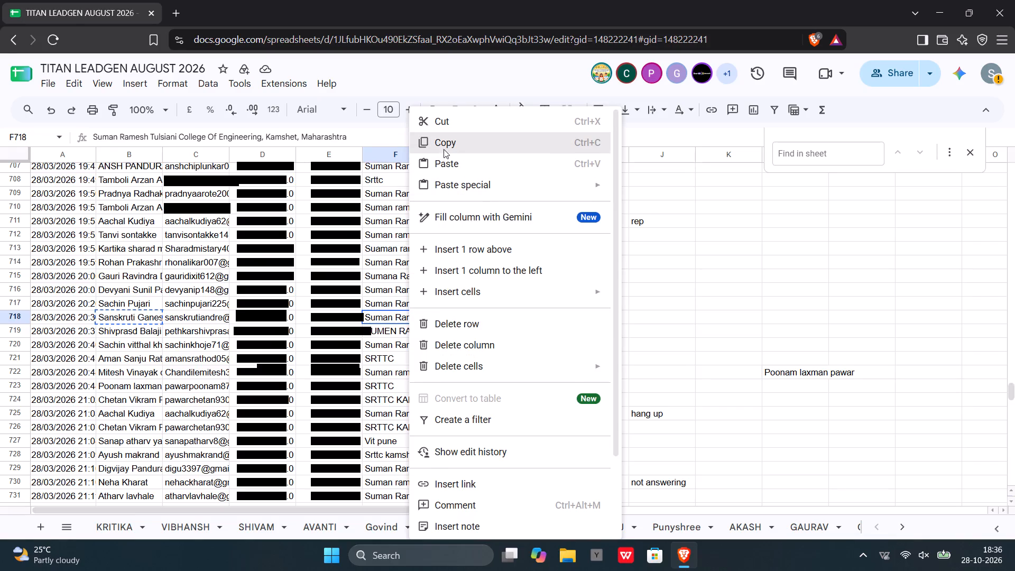
{"action": "left_click", "coordinate": [661, 310]}
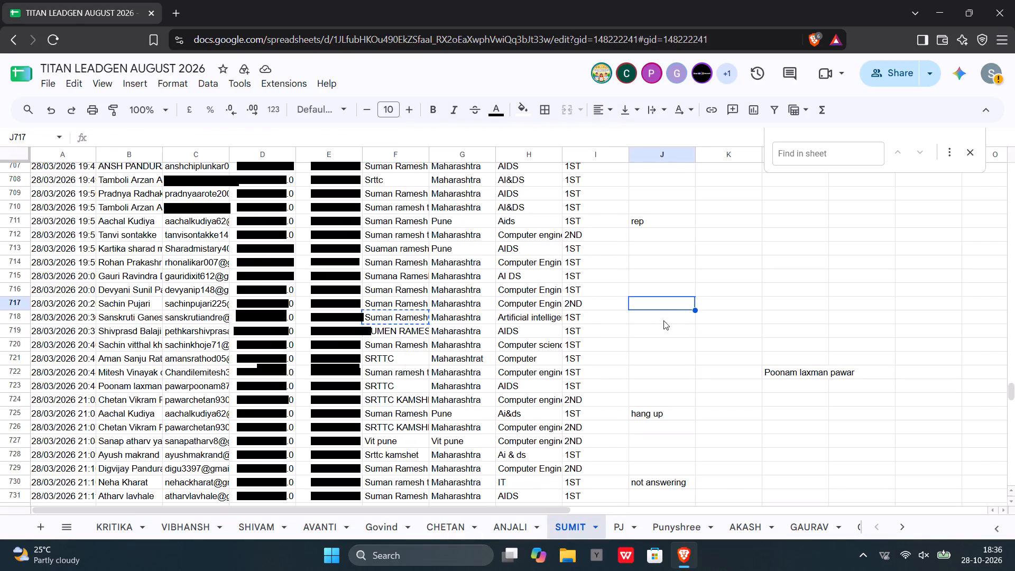
Paste the copied college name, Suman Ramesh Tulsiani College Of Engineering, Kamshet, Maharashtra, into the column J remark cell of row 718.
{"action": "left_click", "coordinate": [663, 321]}
{"action": "key", "text": "ctrl+v"}
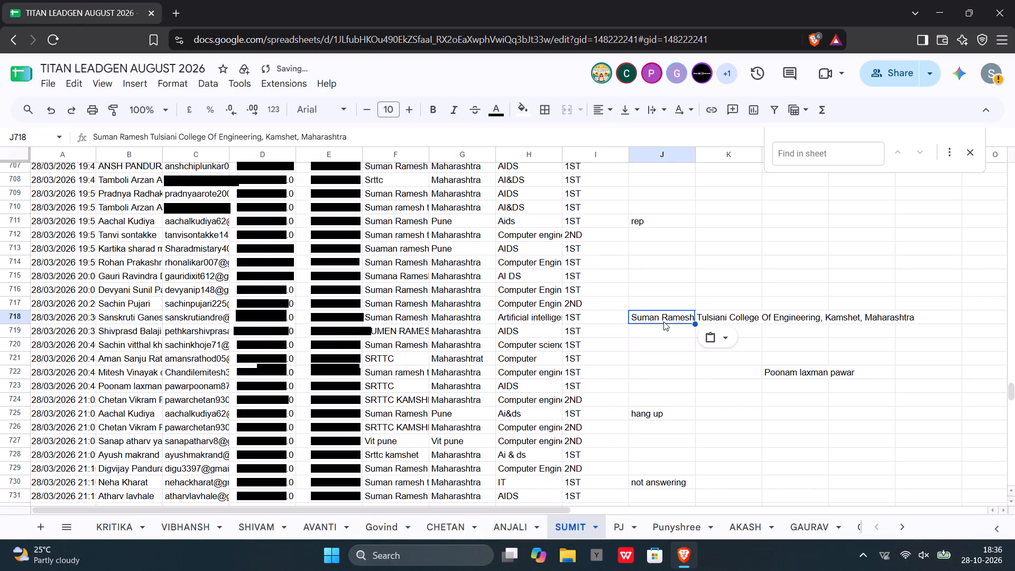
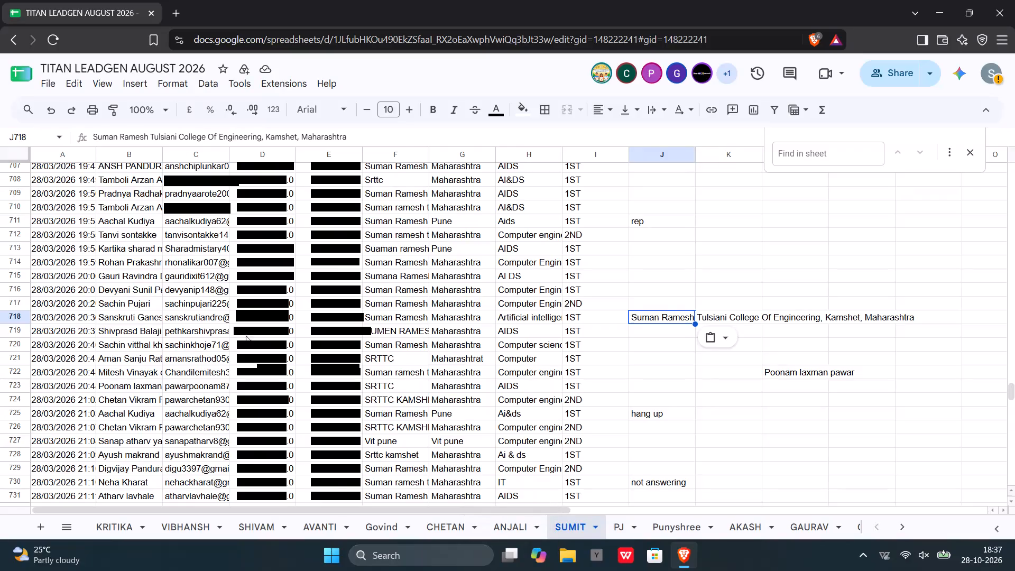
Replace the college name in the column J remarks cell of the row 718 lead with "not connected".
{"action": "left_click", "coordinate": [657, 317]}
{"action": "key", "text": "BackSpace"}
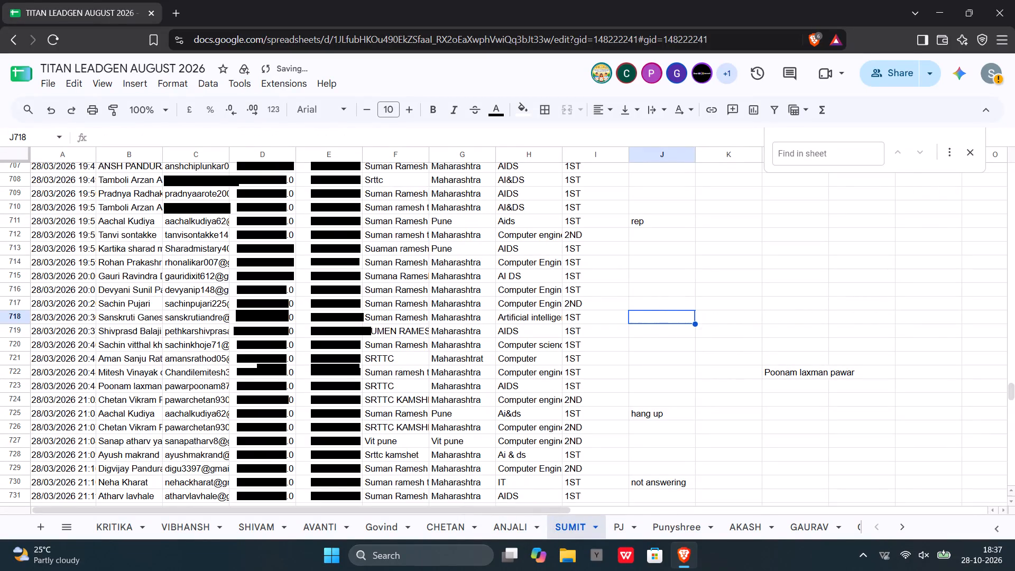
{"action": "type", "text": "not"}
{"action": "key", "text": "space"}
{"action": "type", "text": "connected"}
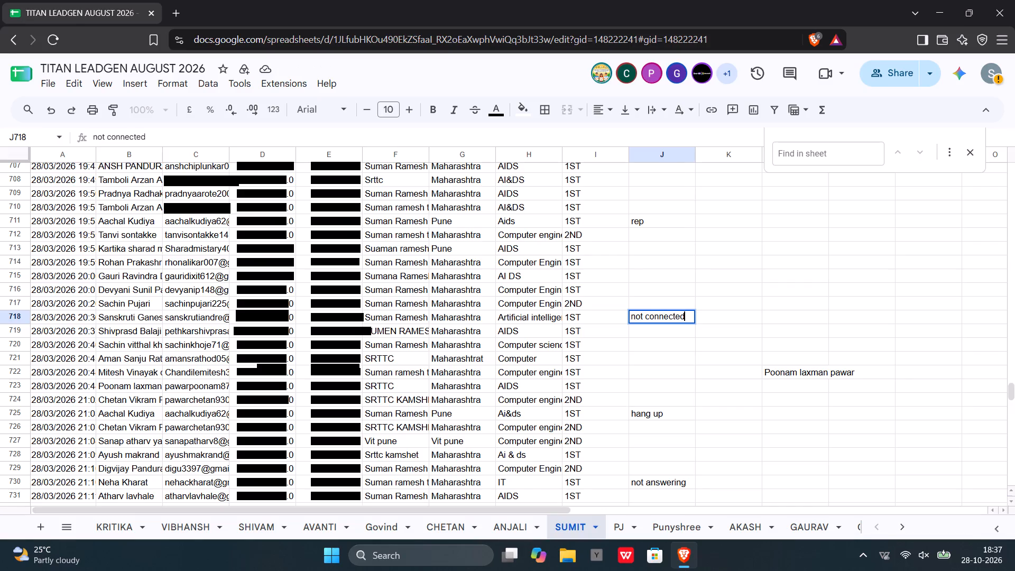
Enter the call status "not connected" in column J for the lead in row 718.
{"action": "left_click", "coordinate": [723, 315]}
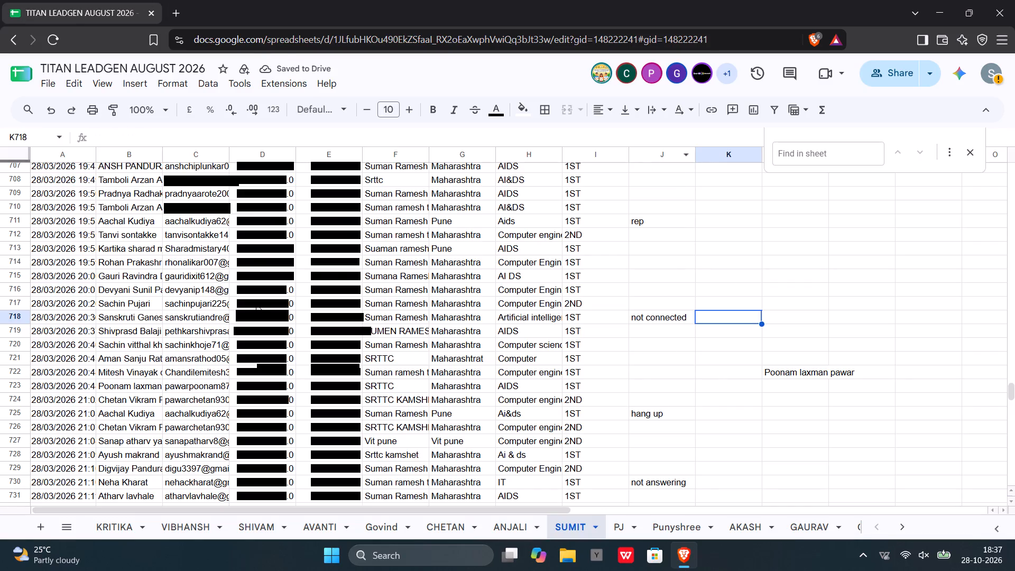
{"action": "left_click", "coordinate": [654, 333]}
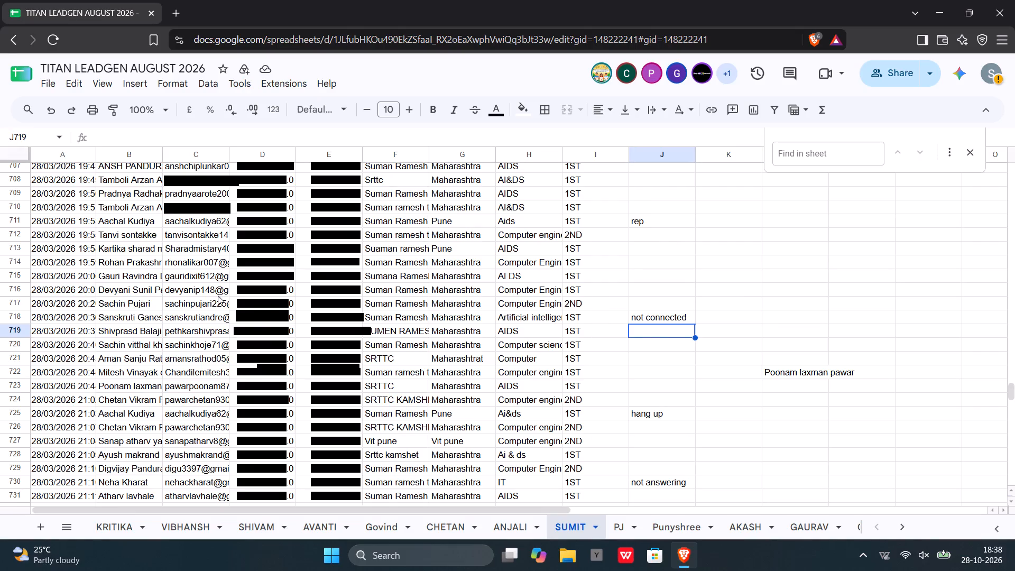
Copy the column E phone number and the column B name of the lead in row 717.
{"action": "right_click", "coordinate": [327, 302]}
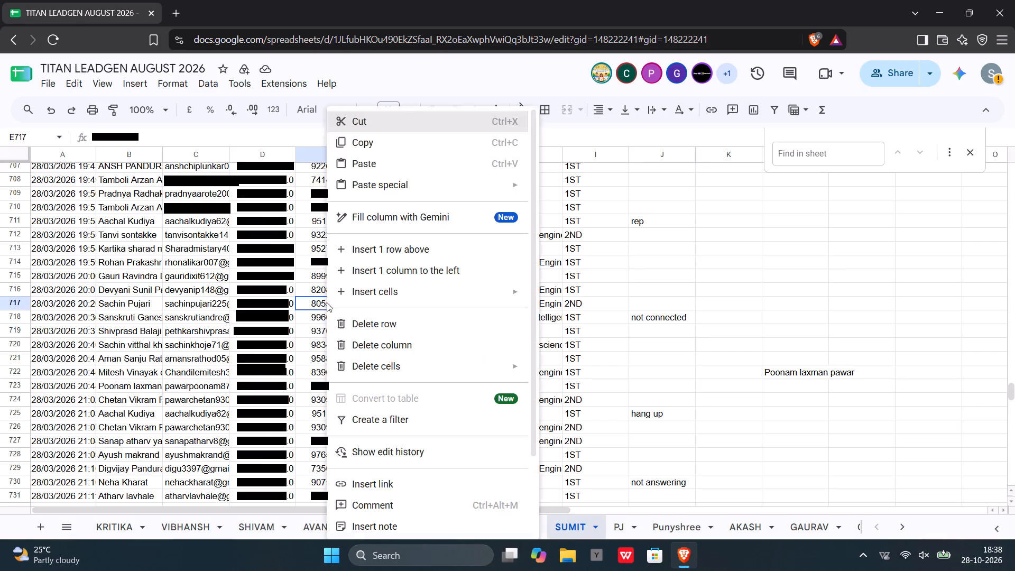
{"action": "left_click", "coordinate": [394, 144]}
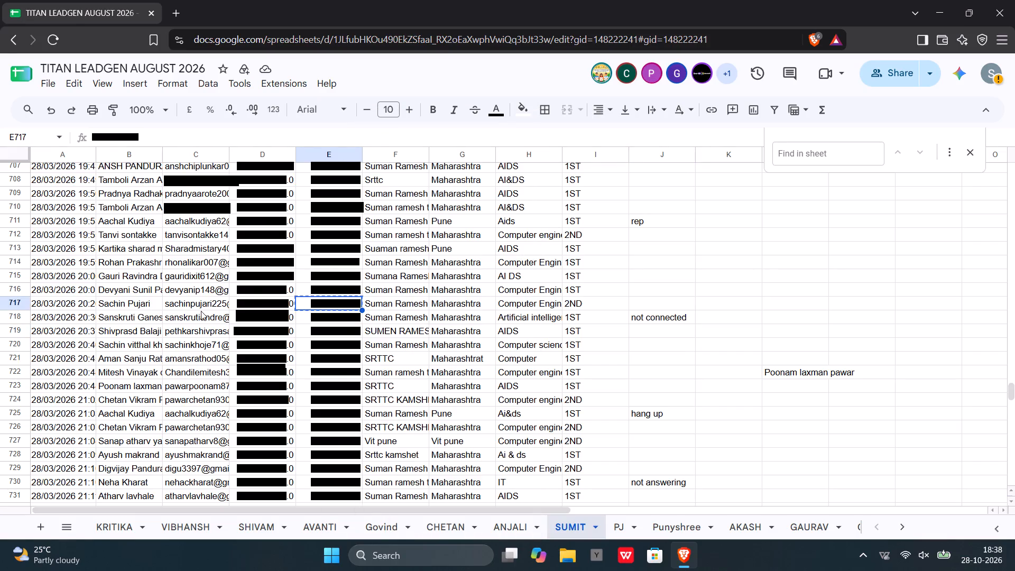
{"action": "right_click", "coordinate": [141, 307]}
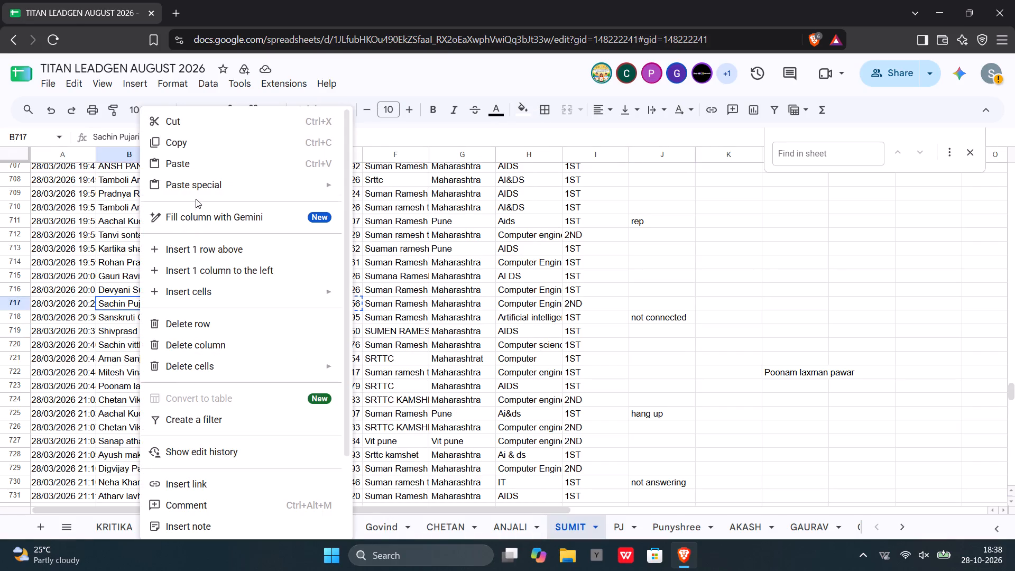
{"action": "left_click", "coordinate": [214, 143]}
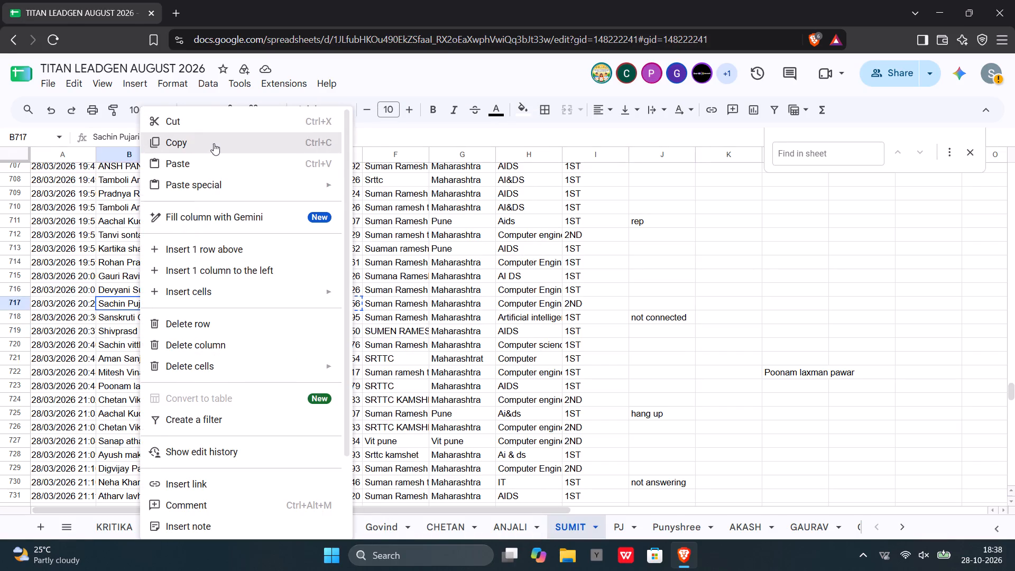
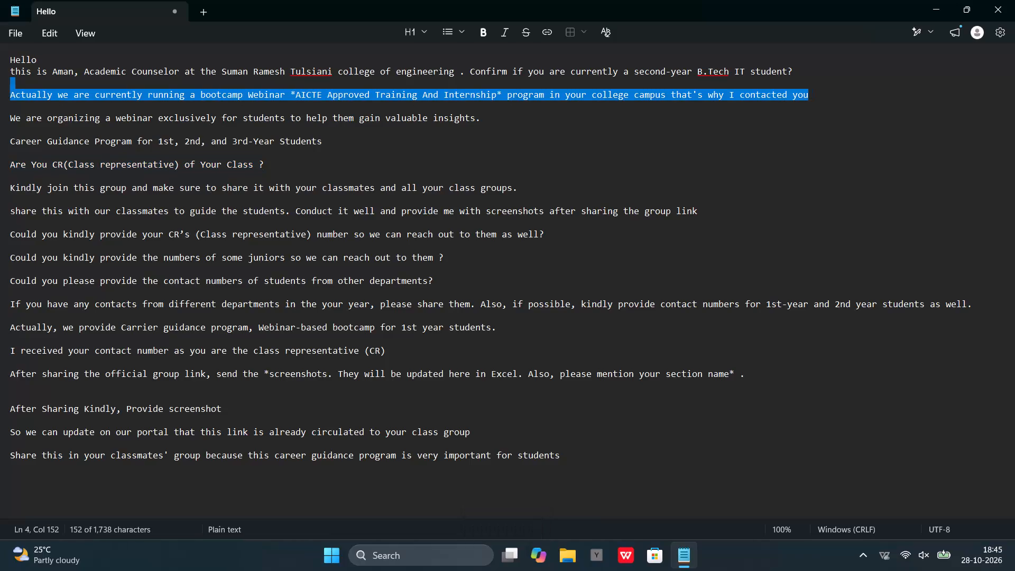
Copy three outreach lines one at a time: the AICTE bootcamp webinar line, the "organizing a webinar exclusively for students" line, and the "Career Guidance Program" line.
{"action": "key", "text": "ctrl+c"}
{"action": "left_click_drag", "start_coordinate": [516, 127], "coordinate": [510, 105]}
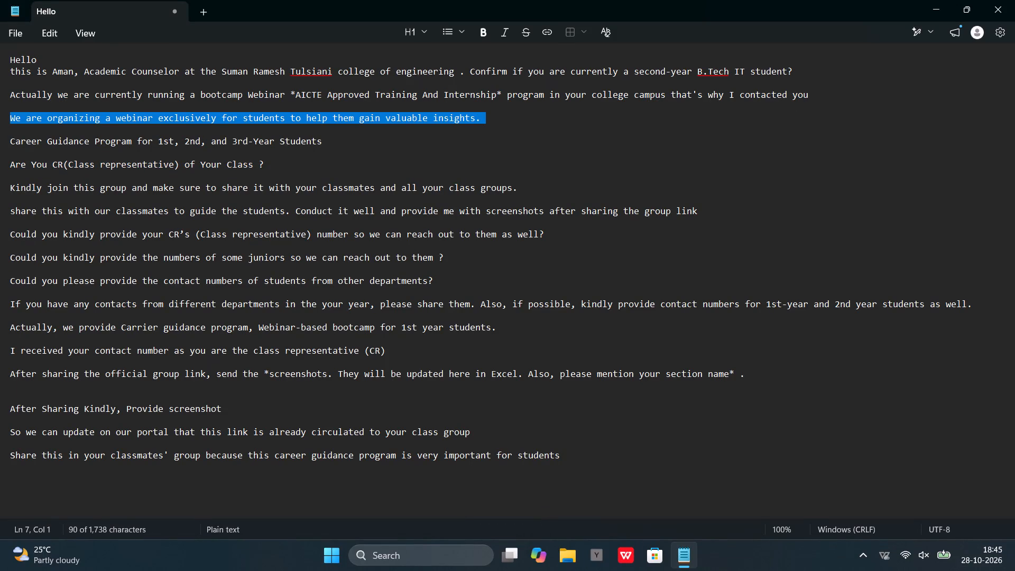
{"action": "key", "text": "ctrl+c"}
{"action": "left_click_drag", "start_coordinate": [377, 146], "coordinate": [373, 133]}
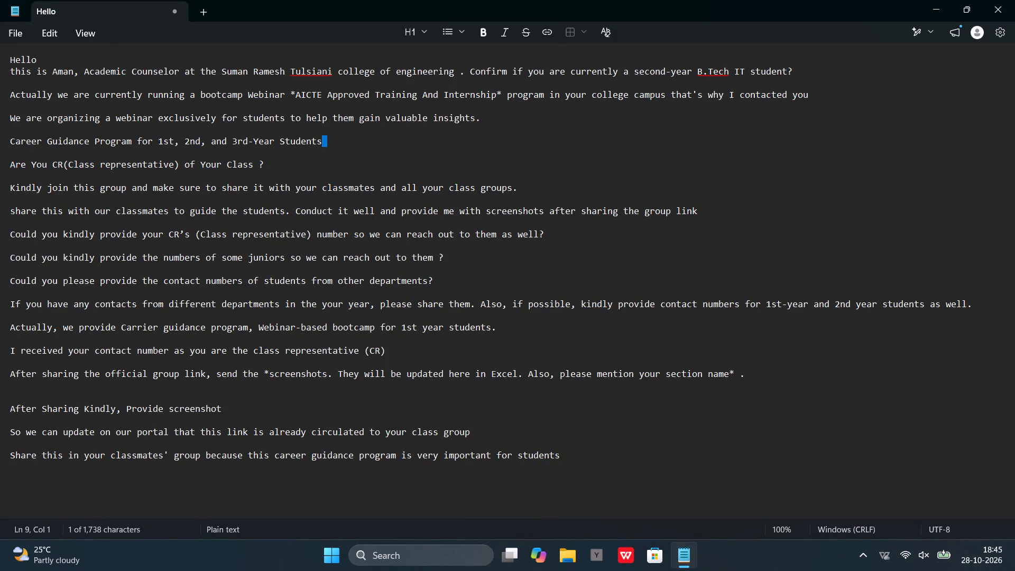
{"action": "left_click_drag", "start_coordinate": [373, 133], "coordinate": [372, 126]}
{"action": "key", "text": "ctrl+c"}
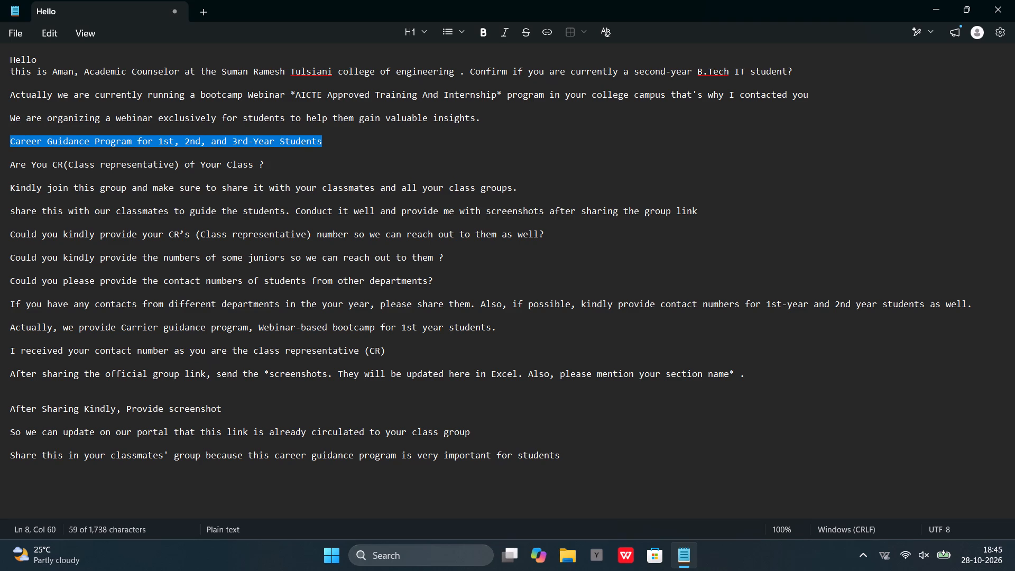
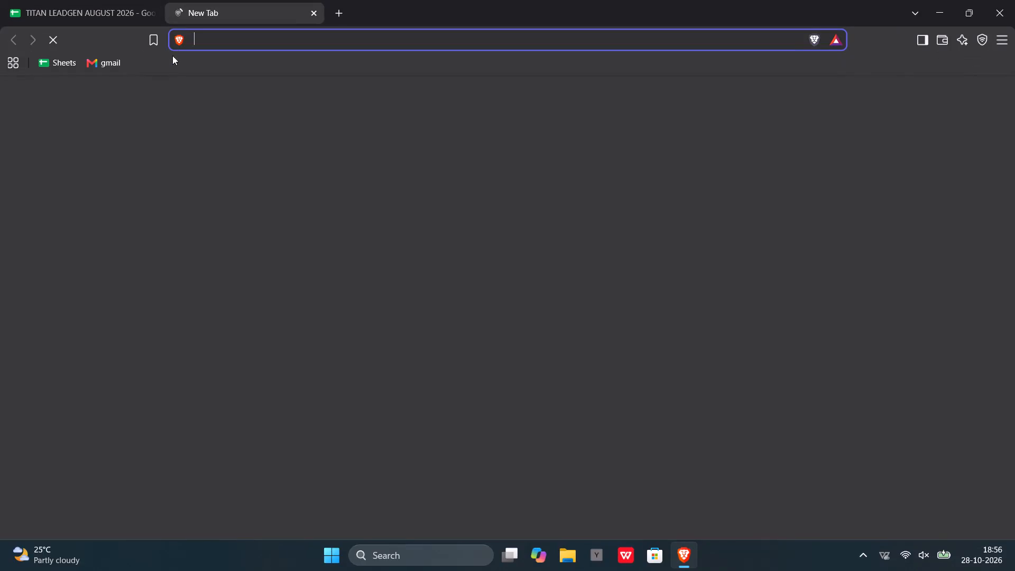
Open the TITANS POTENTIAL SHEET spreadsheet from the Google Sheets home page and go to its SUMIT sheet.
{"action": "left_click", "coordinate": [68, 61]}
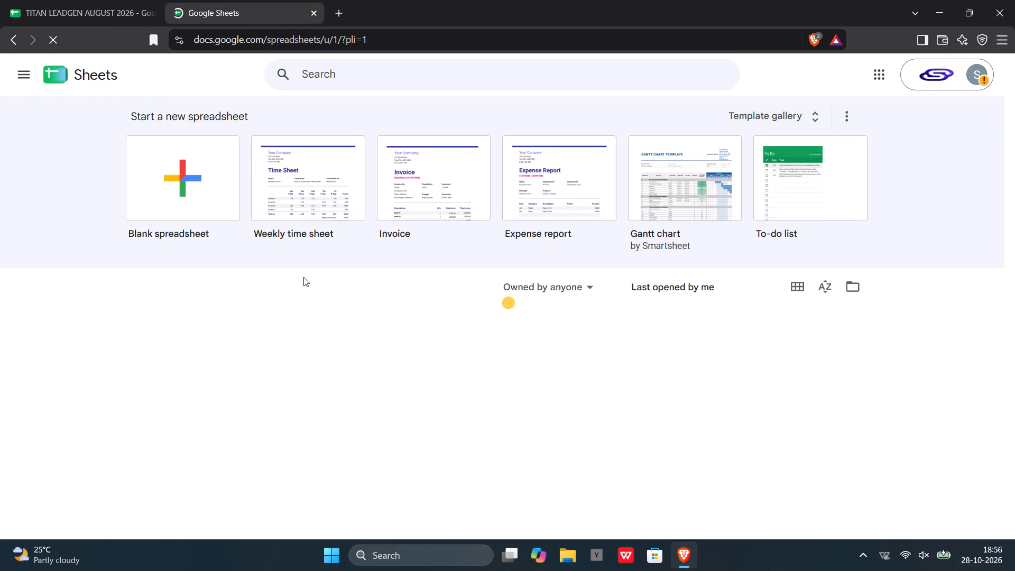
{"action": "left_click", "coordinate": [235, 362]}
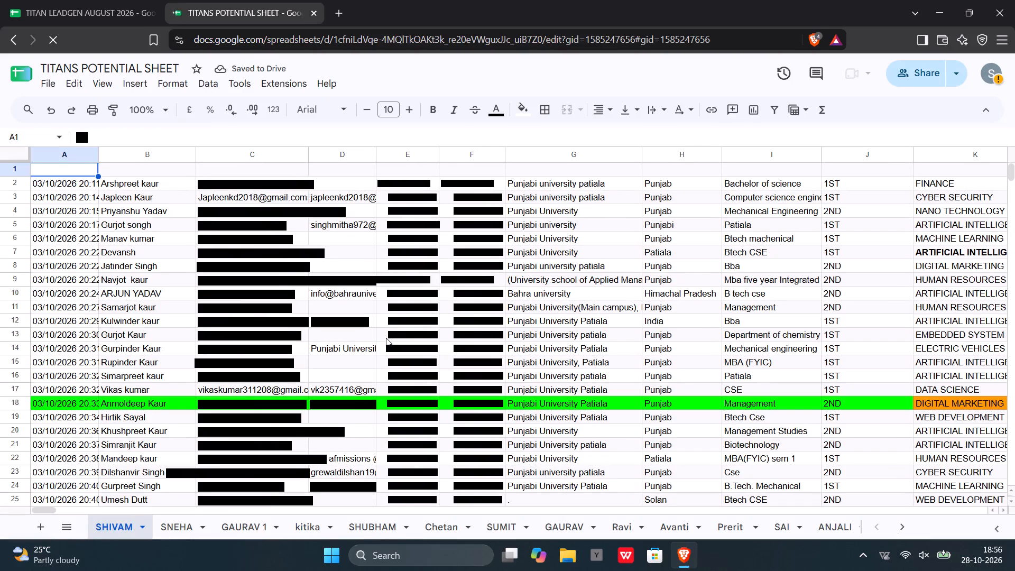
{"action": "scroll", "coordinate": [374, 298], "scroll_direction": "up", "scroll_amount": 4}
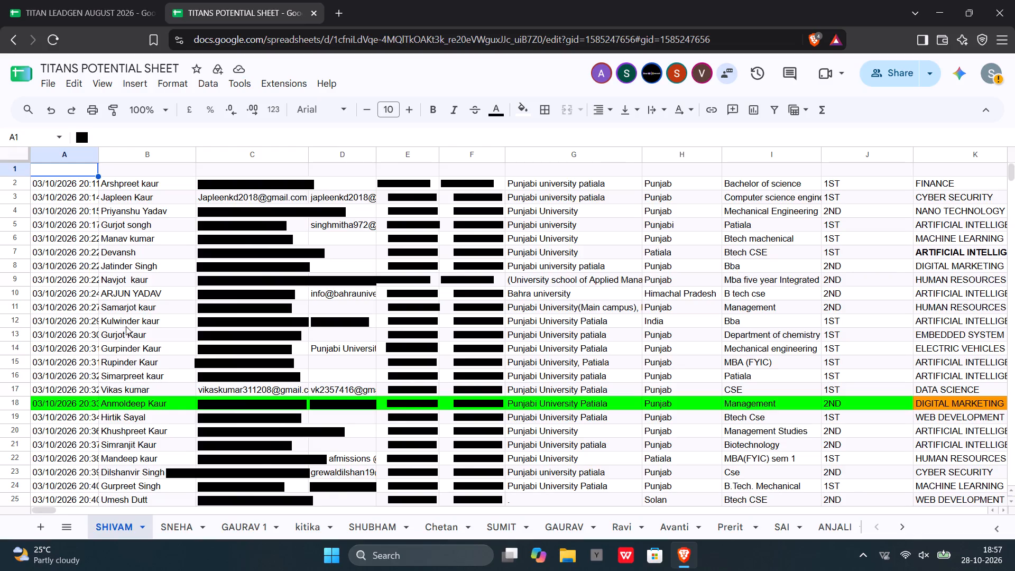
{"action": "left_click", "coordinate": [493, 527]}
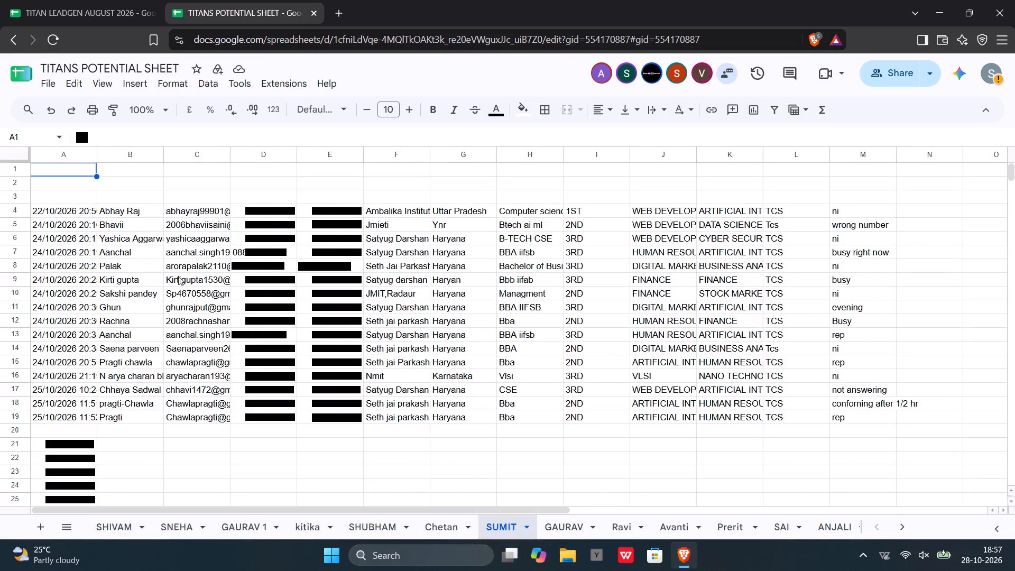
Select cell D11 in the row of the lead whose call status is "evening".
{"action": "left_click", "coordinate": [283, 304]}
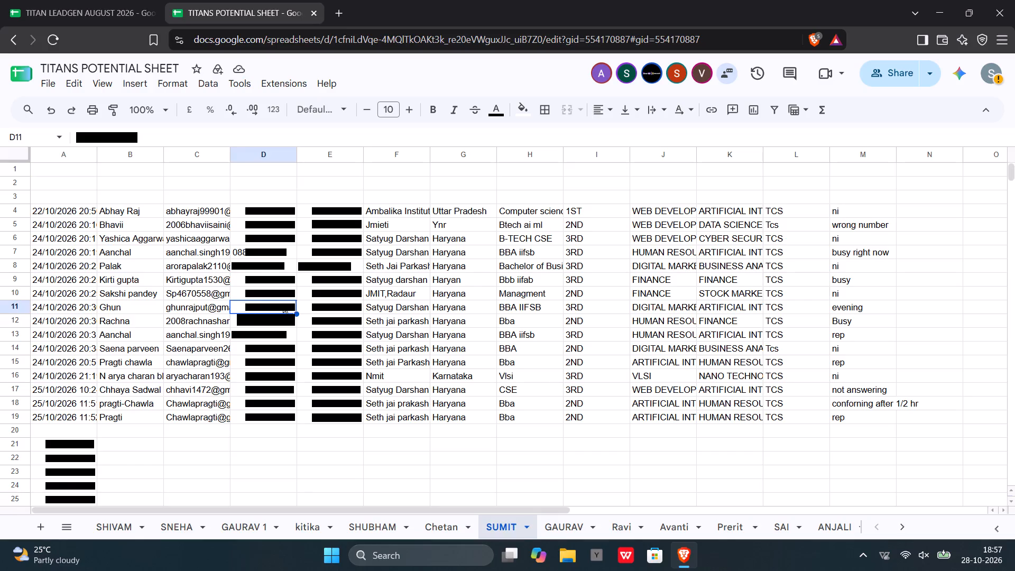
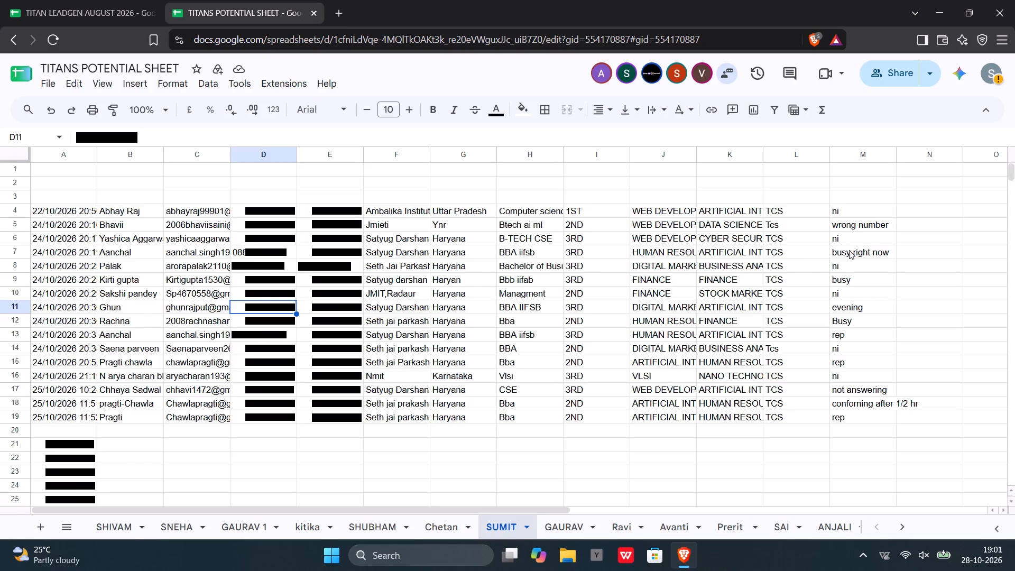
Look through the lower rows of the SUMIT sheet for the leads' names and call statuses.
{"action": "scroll", "coordinate": [602, 342], "scroll_direction": "down", "scroll_amount": 15}
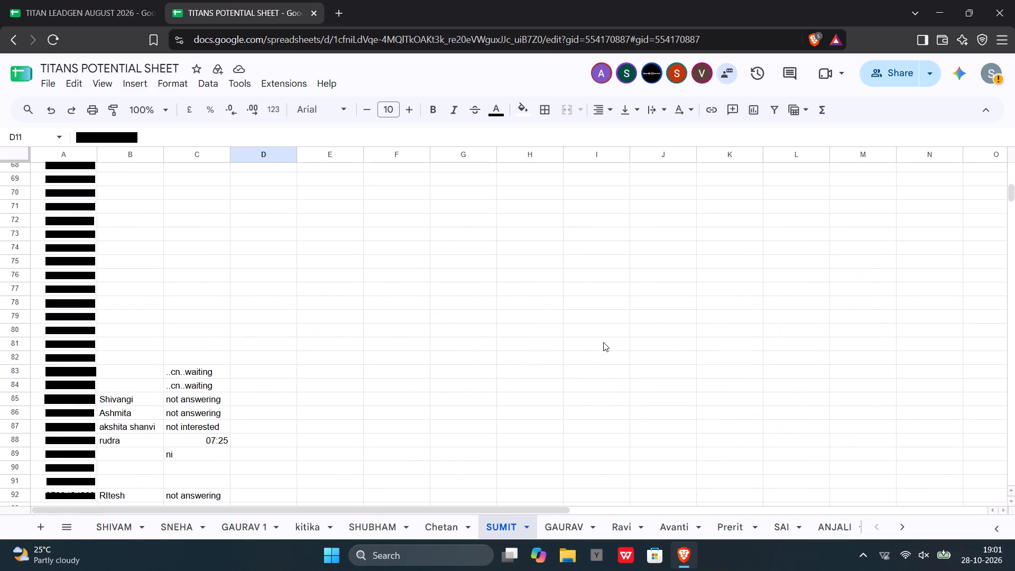
{"action": "scroll", "coordinate": [603, 342], "scroll_direction": "down", "scroll_amount": 12}
{"action": "scroll", "coordinate": [603, 342], "scroll_direction": "up", "scroll_amount": 14}
{"action": "scroll", "coordinate": [603, 342], "scroll_direction": "down", "scroll_amount": 3}
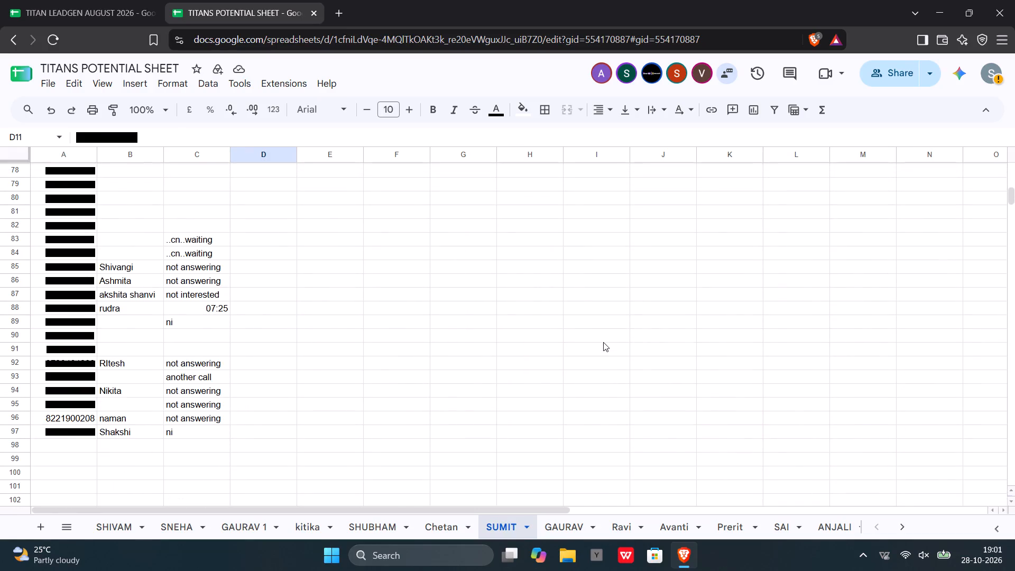
{"action": "scroll", "coordinate": [604, 342], "scroll_direction": "up", "scroll_amount": 6}
{"action": "scroll", "coordinate": [605, 343], "scroll_direction": "down", "scroll_amount": 2}
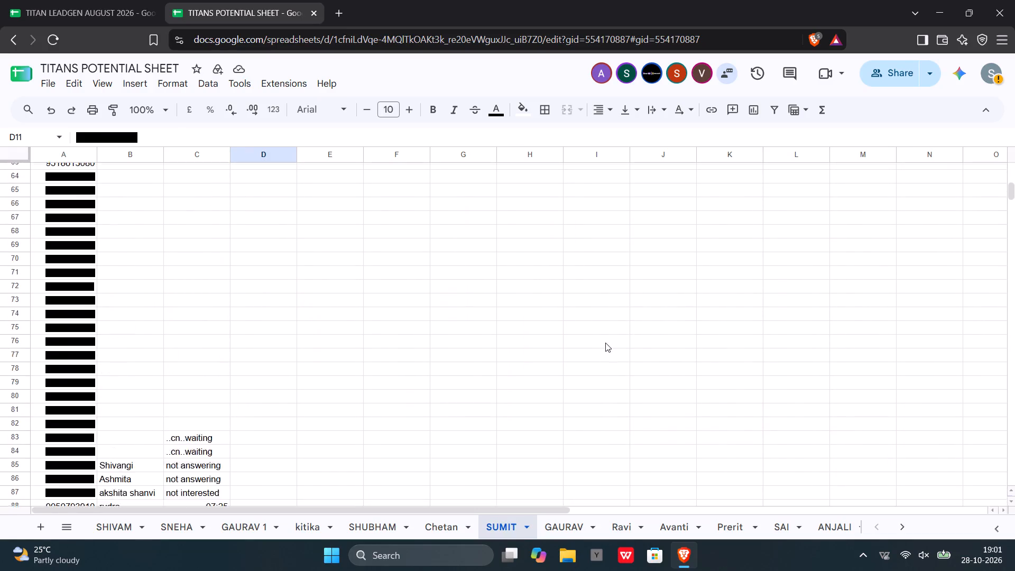
{"action": "scroll", "coordinate": [605, 343], "scroll_direction": "down", "scroll_amount": 4}
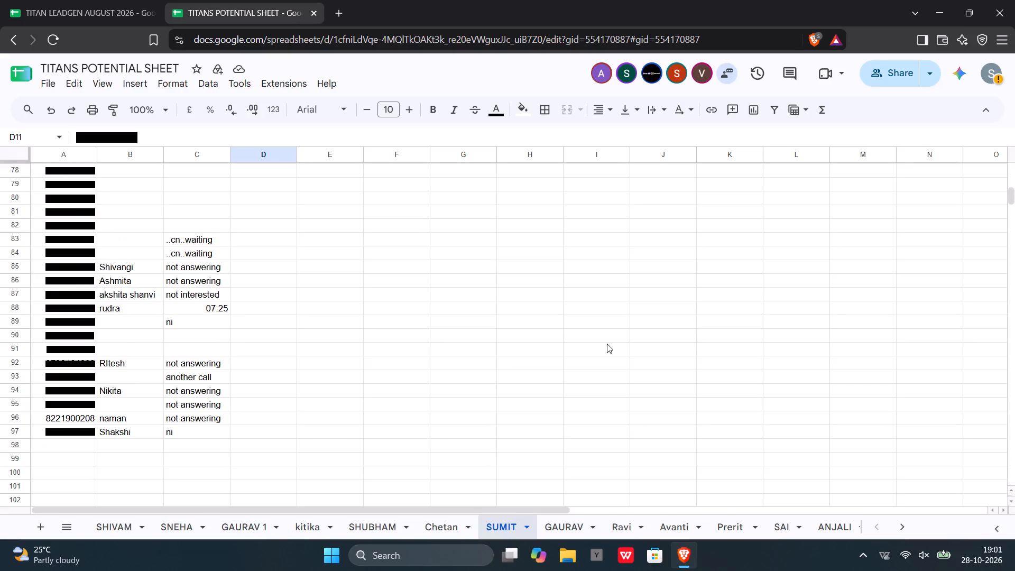
{"action": "scroll", "coordinate": [607, 344], "scroll_direction": "up", "scroll_amount": 2}
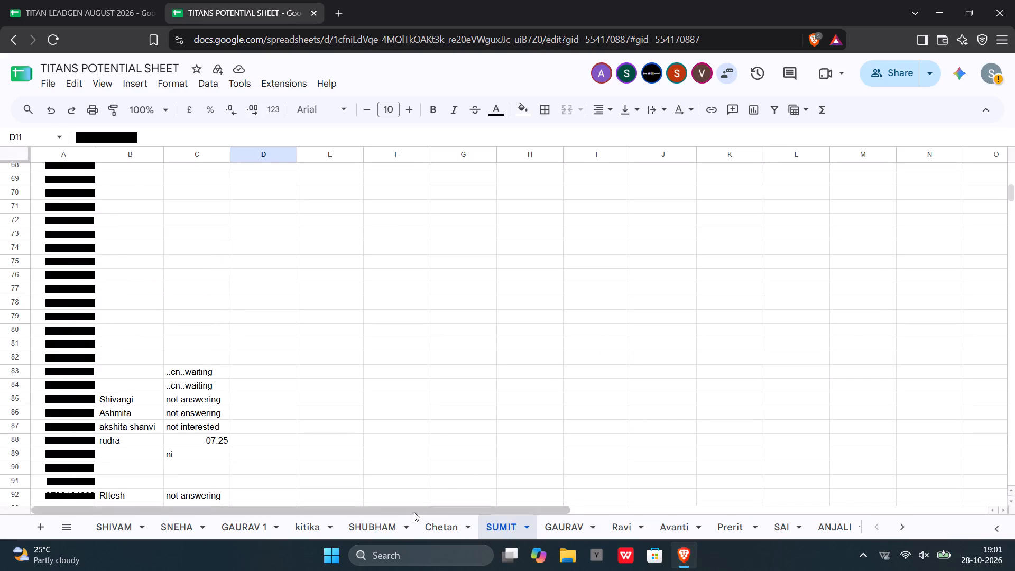
Switch to the SHUBHAM sheet of the spreadsheet.
{"action": "left_click", "coordinate": [375, 528]}
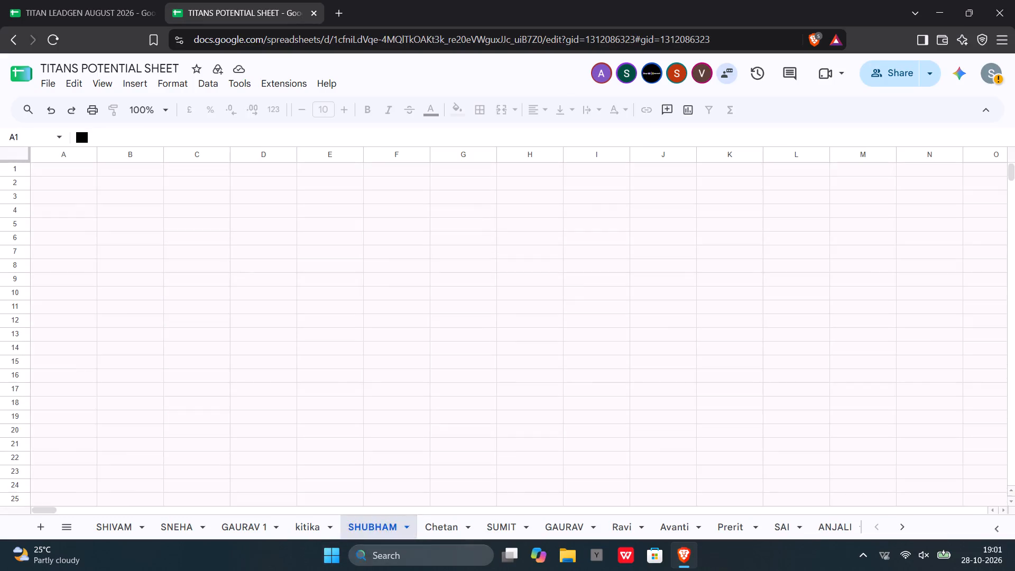
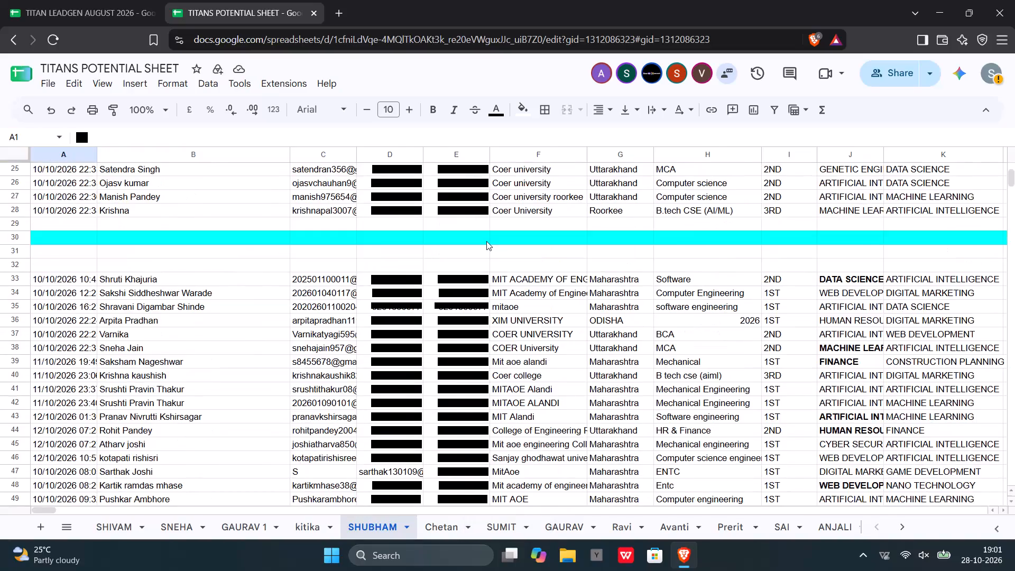
Look through the SHUBHAM sheet's leads from about row 25 to row 160, including the call statuses around rows 136 to 160.
{"action": "scroll", "coordinate": [486, 242], "scroll_direction": "down", "scroll_amount": 6}
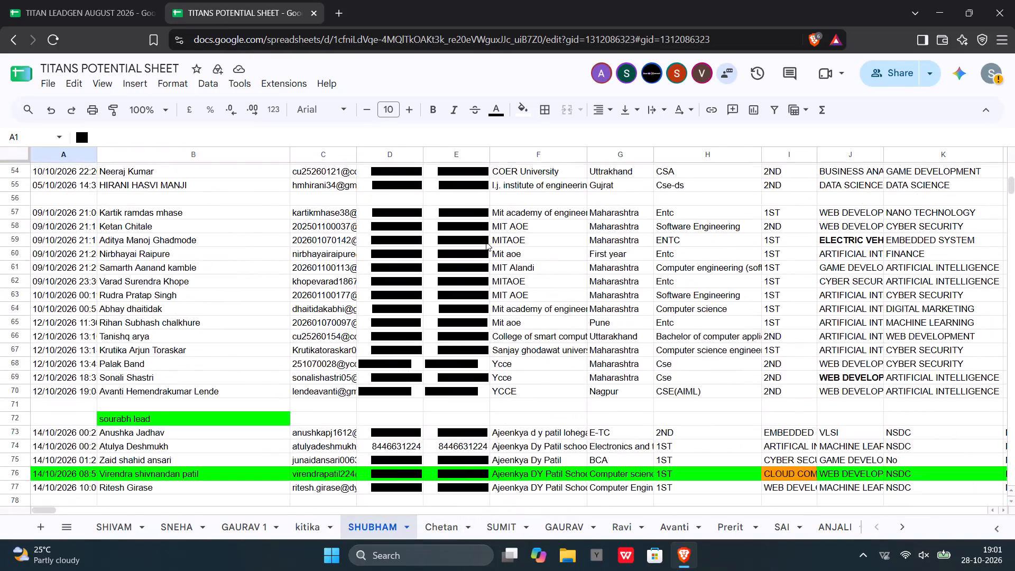
{"action": "scroll", "coordinate": [486, 242], "scroll_direction": "down", "scroll_amount": 1}
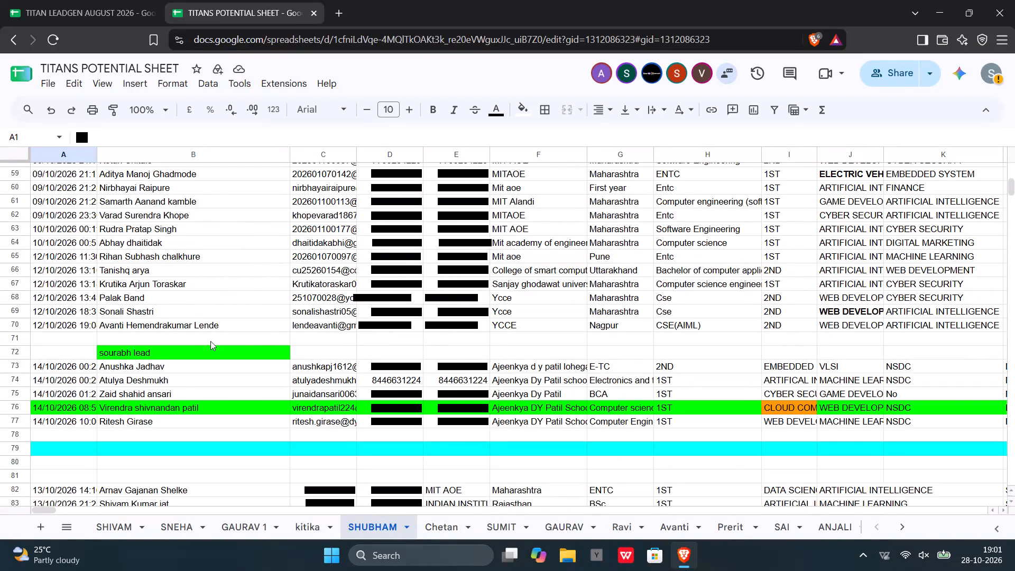
{"action": "scroll", "coordinate": [292, 323], "scroll_direction": "down", "scroll_amount": 2}
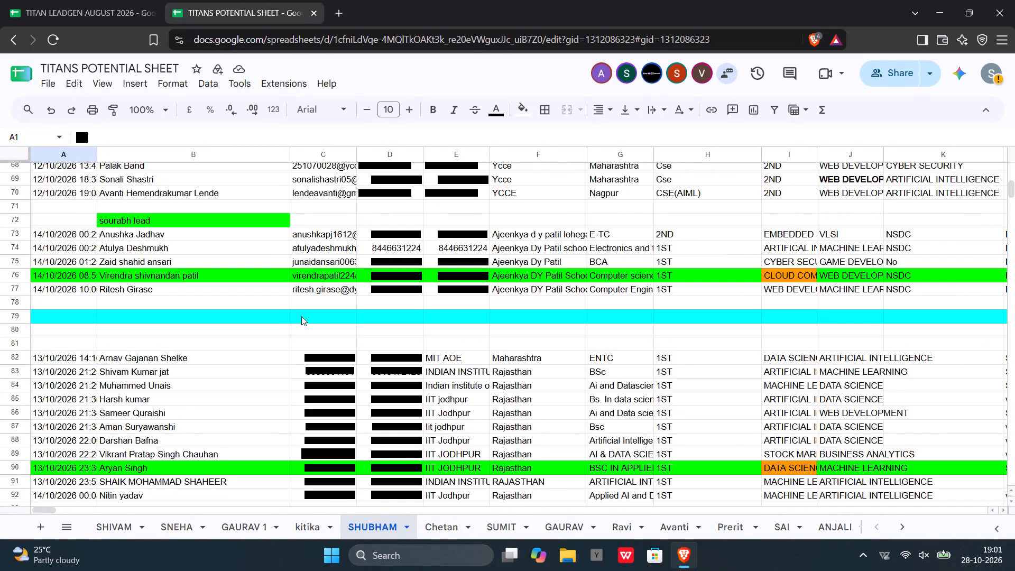
{"action": "scroll", "coordinate": [301, 316], "scroll_direction": "down", "scroll_amount": 2}
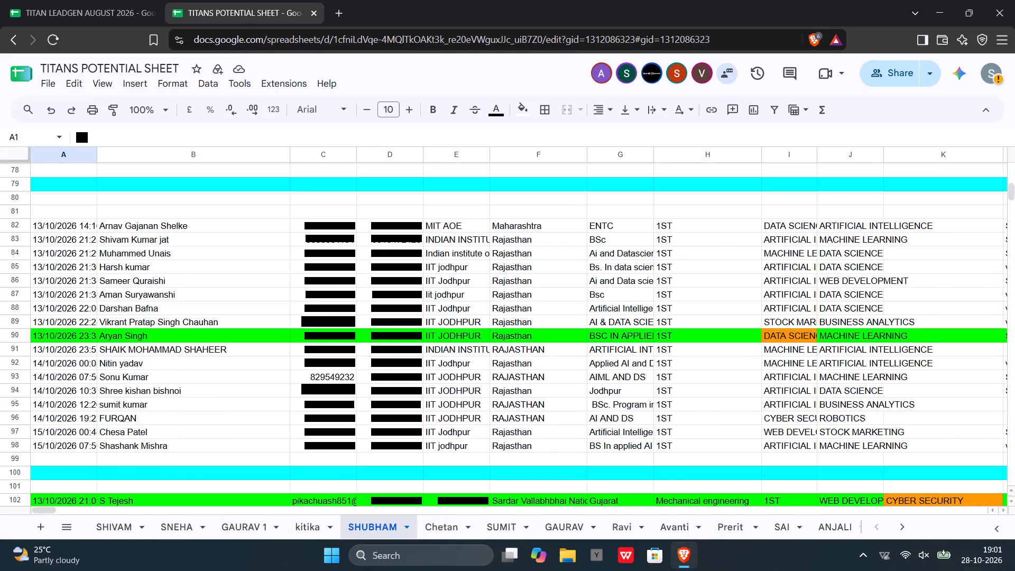
{"action": "scroll", "coordinate": [301, 316], "scroll_direction": "down", "scroll_amount": 1}
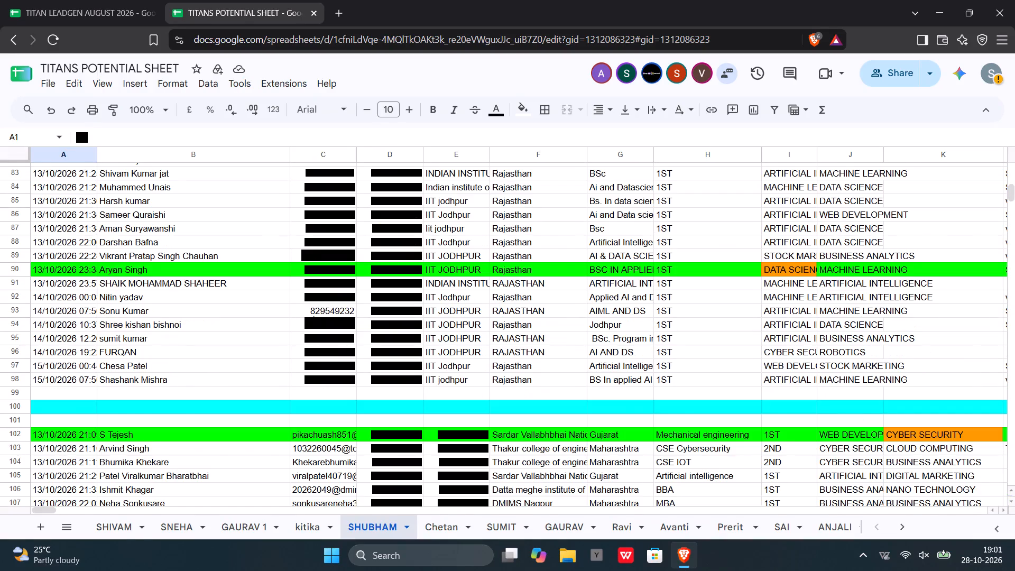
{"action": "scroll", "coordinate": [313, 316], "scroll_direction": "down", "scroll_amount": 2}
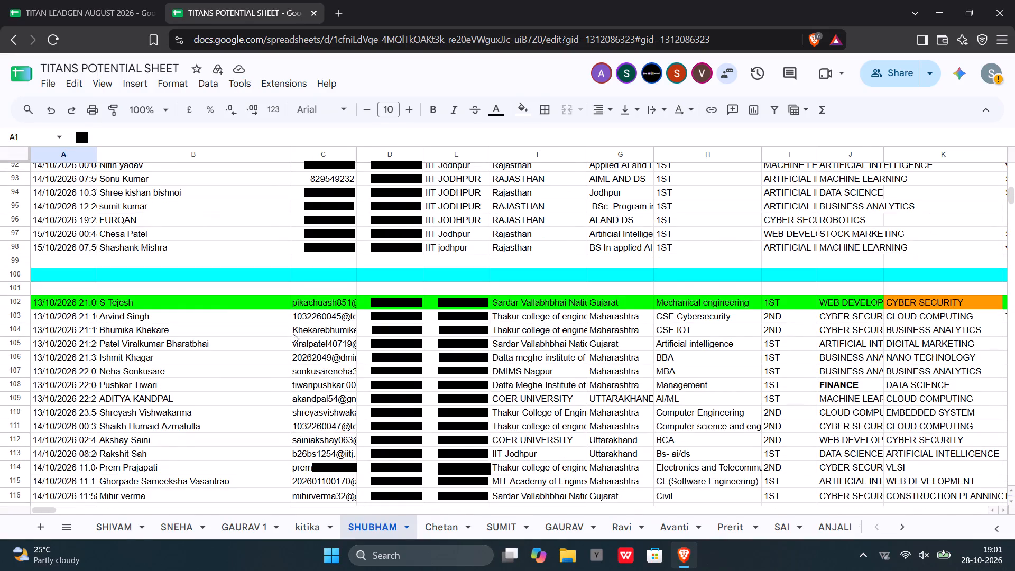
{"action": "scroll", "coordinate": [283, 333], "scroll_direction": "down", "scroll_amount": 6}
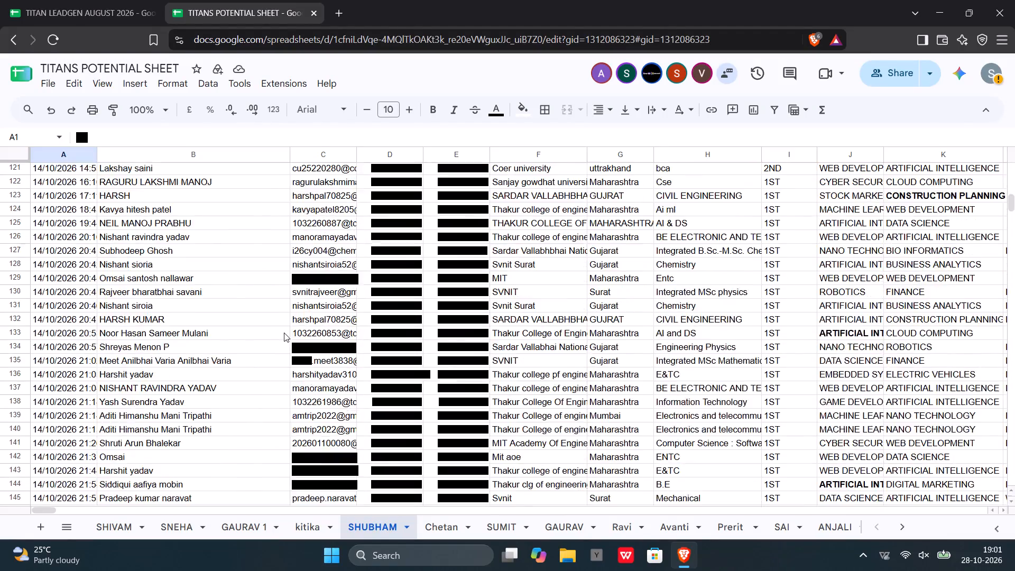
{"action": "scroll", "coordinate": [284, 333], "scroll_direction": "down", "scroll_amount": 3}
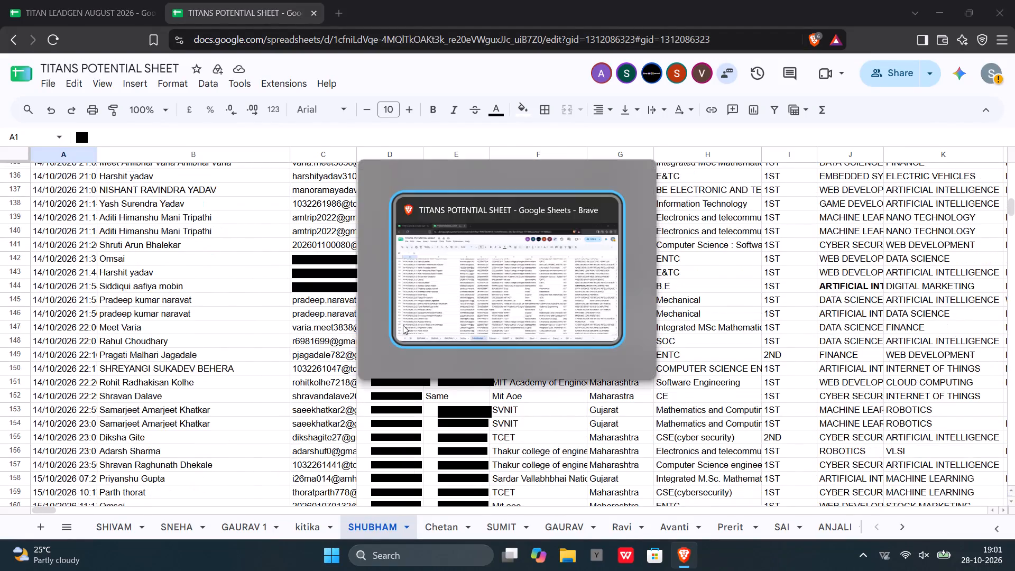
{"action": "scroll", "coordinate": [403, 325], "scroll_direction": "left", "scroll_amount": 6}
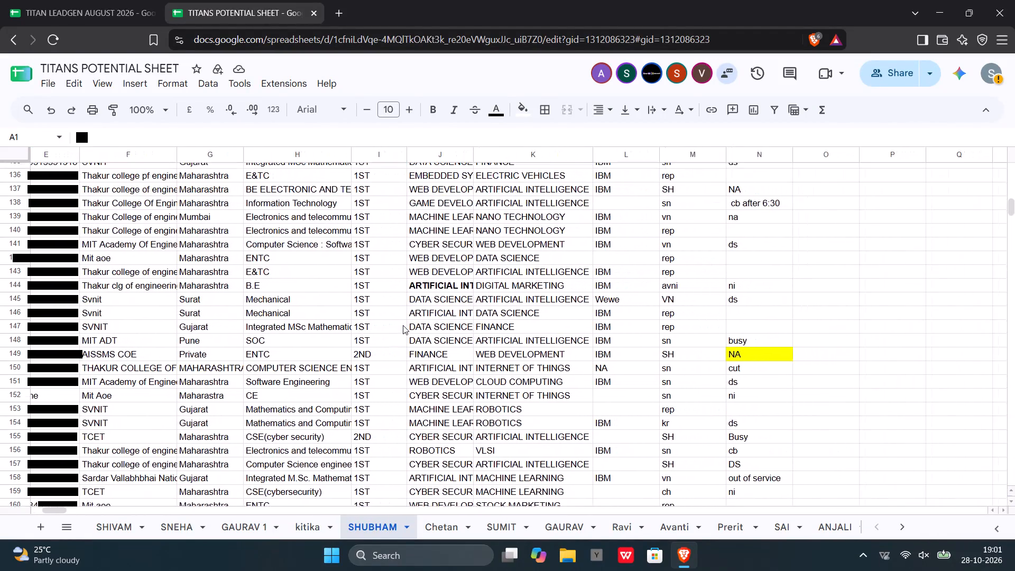
{"action": "scroll", "coordinate": [403, 325], "scroll_direction": "right", "scroll_amount": 9}
Look through the SHUBHAM sheet's later lead entries, down to the 22 and 23 October leads around row 465.
{"action": "scroll", "coordinate": [403, 325], "scroll_direction": "down", "scroll_amount": 3}
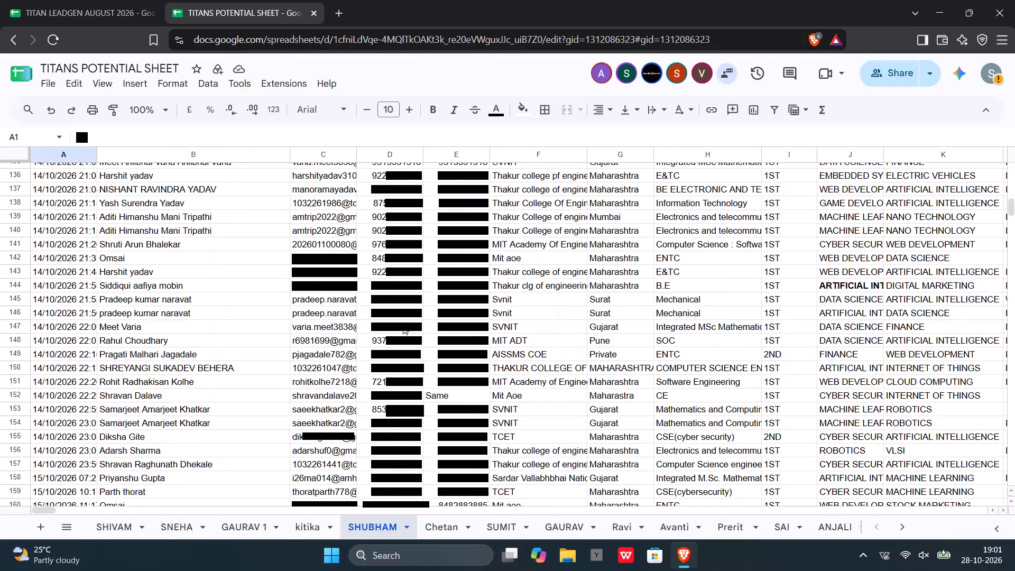
{"action": "scroll", "coordinate": [403, 325], "scroll_direction": "down", "scroll_amount": 8}
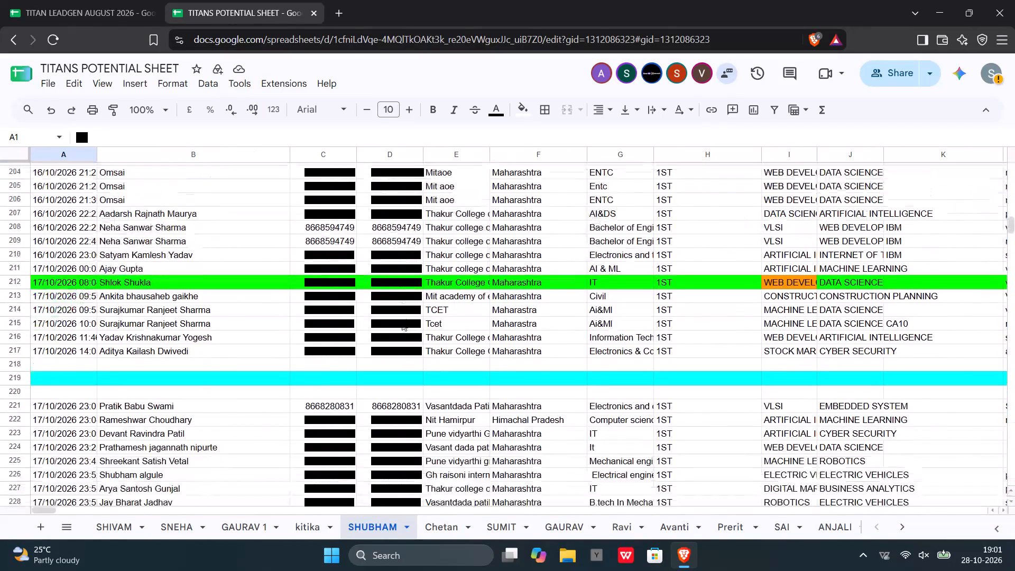
{"action": "scroll", "coordinate": [402, 321], "scroll_direction": "down", "scroll_amount": 4}
{"action": "scroll", "coordinate": [402, 321], "scroll_direction": "up", "scroll_amount": 2}
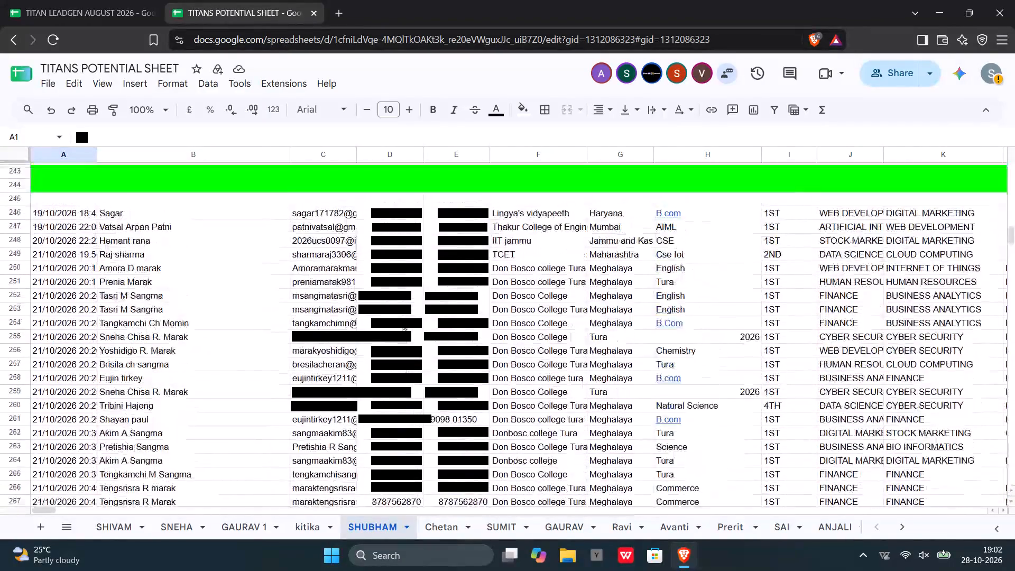
{"action": "scroll", "coordinate": [402, 321], "scroll_direction": "up", "scroll_amount": 1}
{"action": "scroll", "coordinate": [402, 321], "scroll_direction": "down", "scroll_amount": 2}
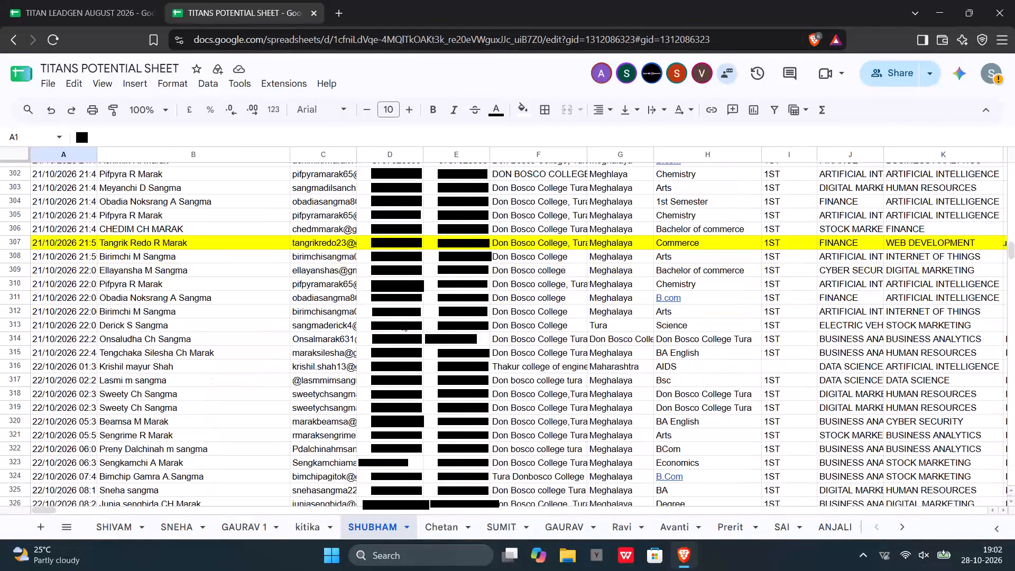
{"action": "scroll", "coordinate": [402, 321], "scroll_direction": "down", "scroll_amount": 3}
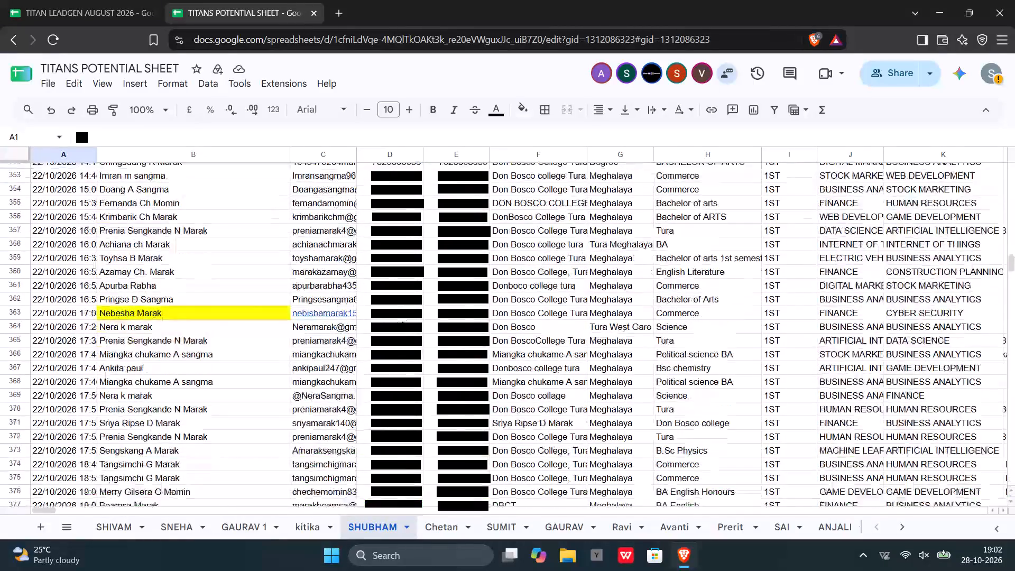
{"action": "scroll", "coordinate": [402, 321], "scroll_direction": "down", "scroll_amount": 1}
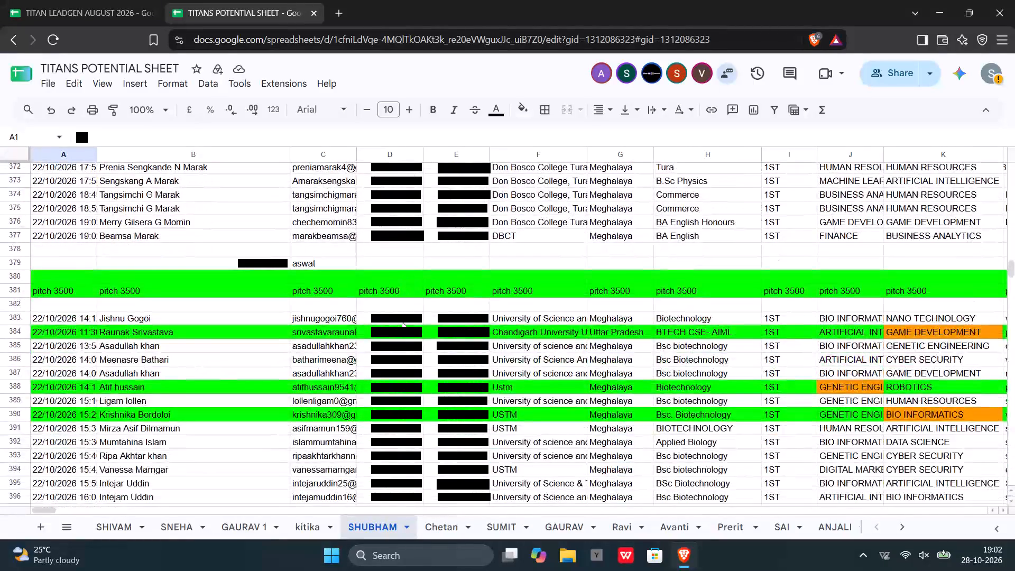
{"action": "scroll", "coordinate": [402, 321], "scroll_direction": "down", "scroll_amount": 2}
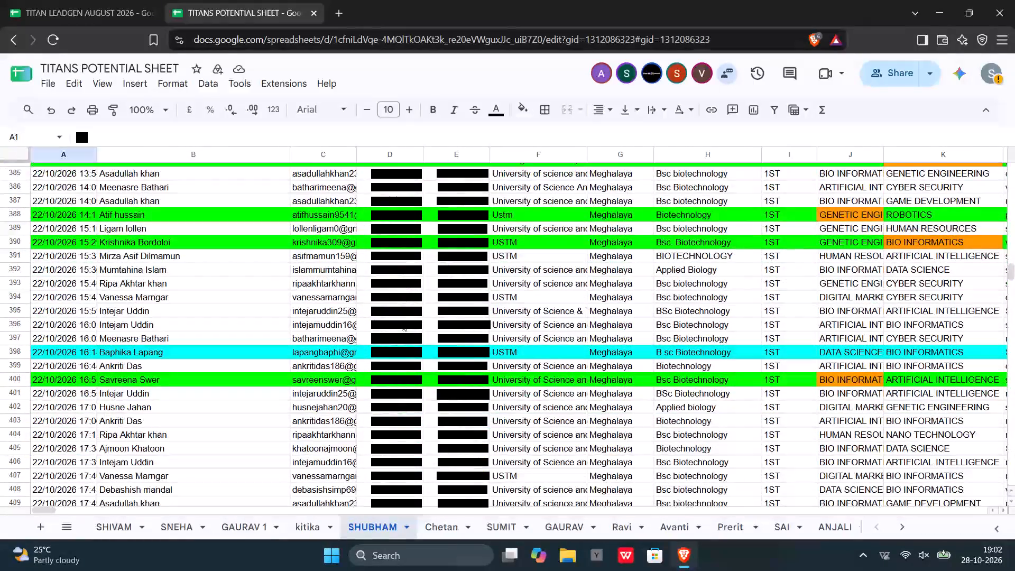
{"action": "scroll", "coordinate": [402, 321], "scroll_direction": "down", "scroll_amount": 5}
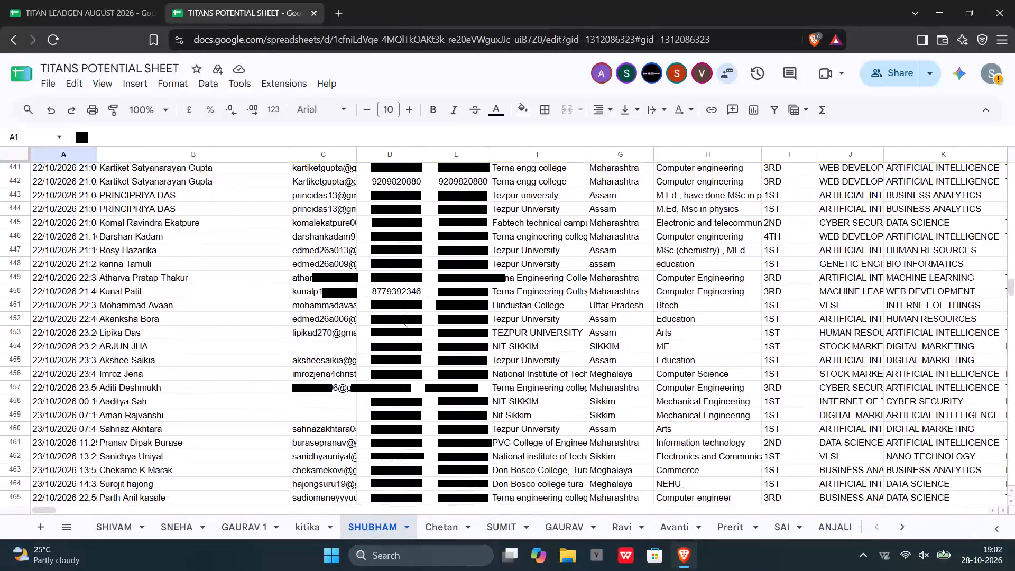
Examine the company, caller and call-status entries against the lead names around rows 437 to 472 of the SHUBHAM sheet.
{"action": "scroll", "coordinate": [402, 321], "scroll_direction": "left", "scroll_amount": 3}
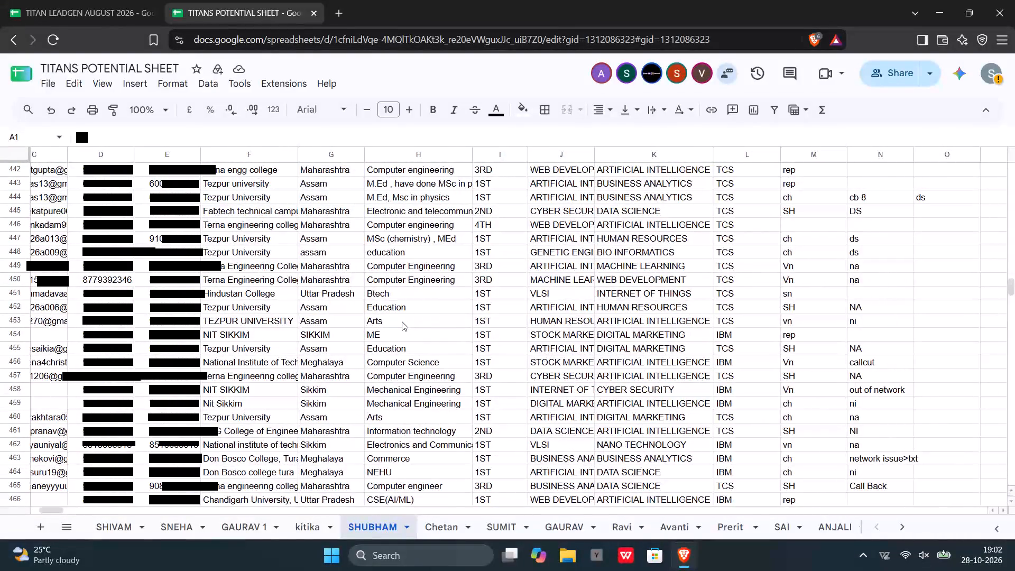
{"action": "scroll", "coordinate": [402, 321], "scroll_direction": "right", "scroll_amount": 1}
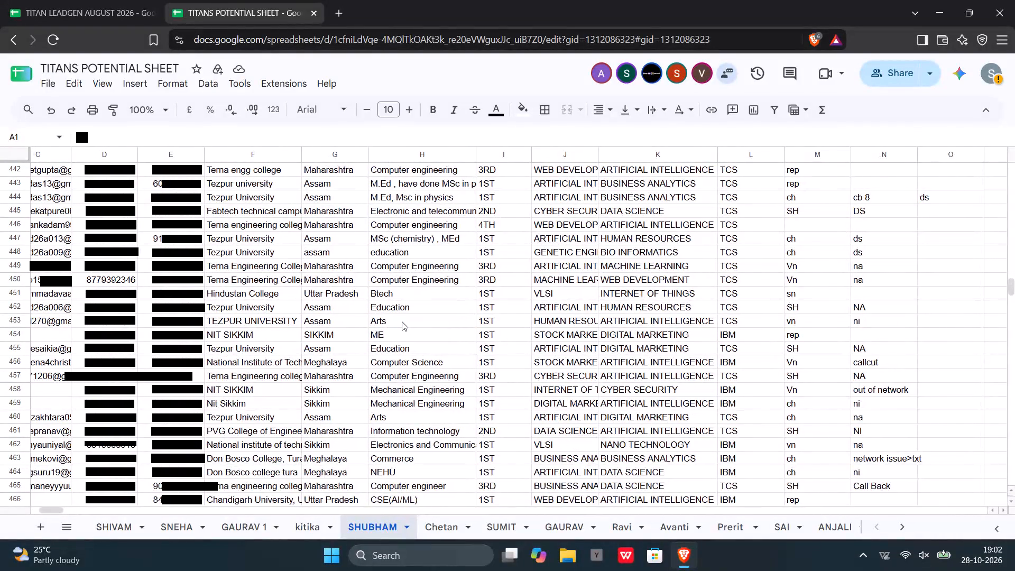
{"action": "scroll", "coordinate": [402, 321], "scroll_direction": "right", "scroll_amount": 1}
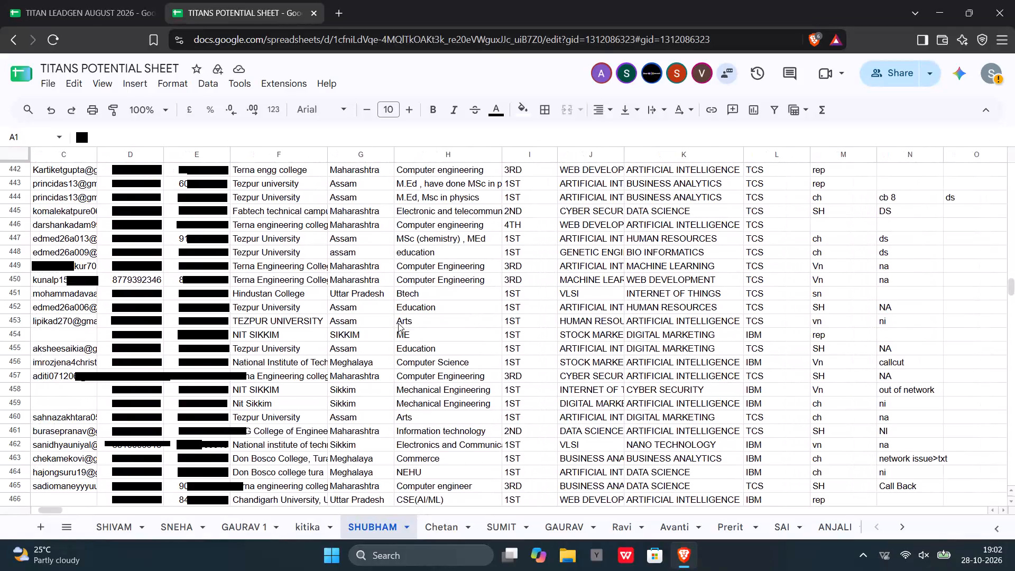
{"action": "scroll", "coordinate": [398, 323], "scroll_direction": "down", "scroll_amount": 2}
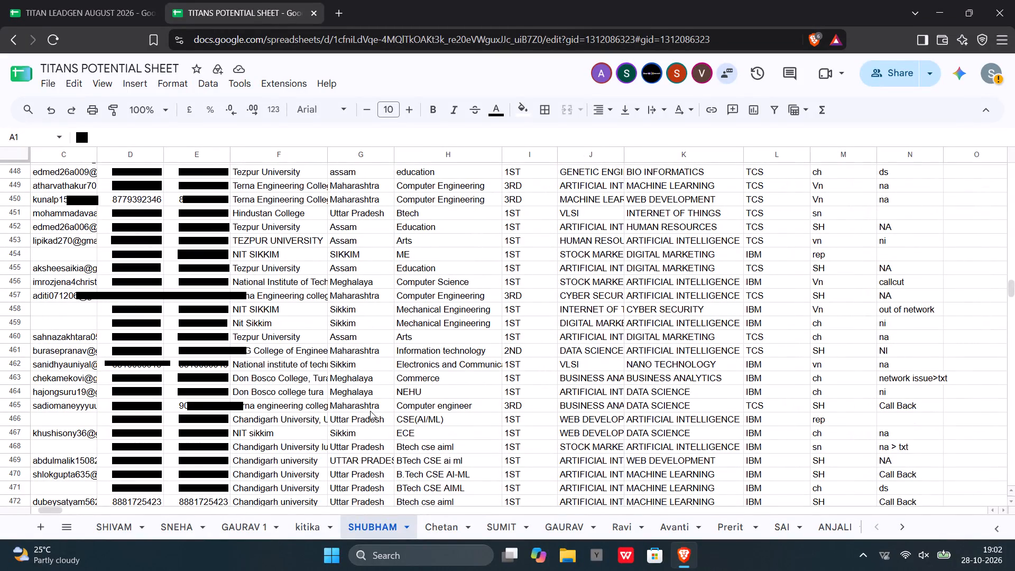
{"action": "scroll", "coordinate": [370, 411], "scroll_direction": "up", "scroll_amount": 3}
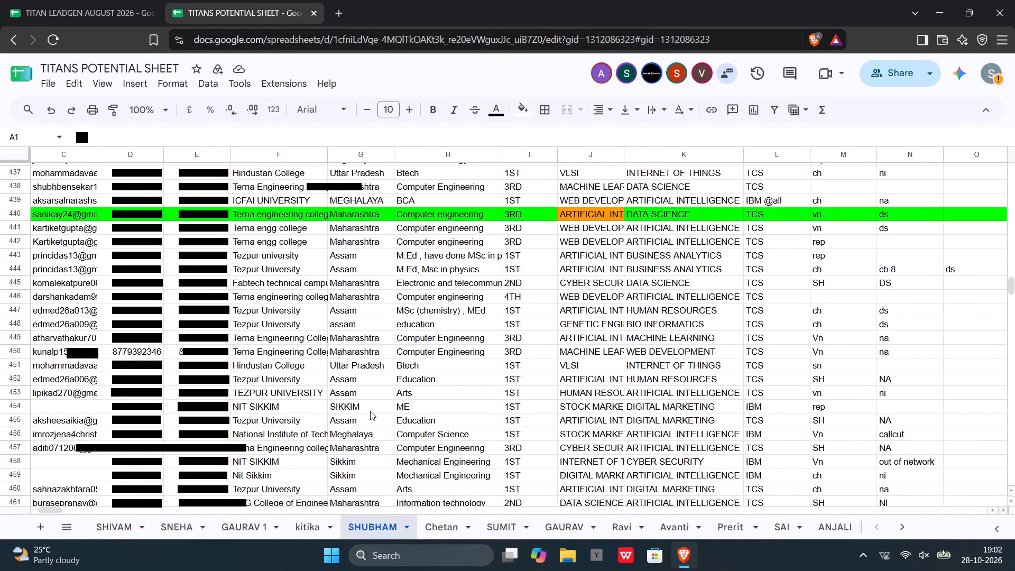
{"action": "scroll", "coordinate": [370, 411], "scroll_direction": "up", "scroll_amount": 3}
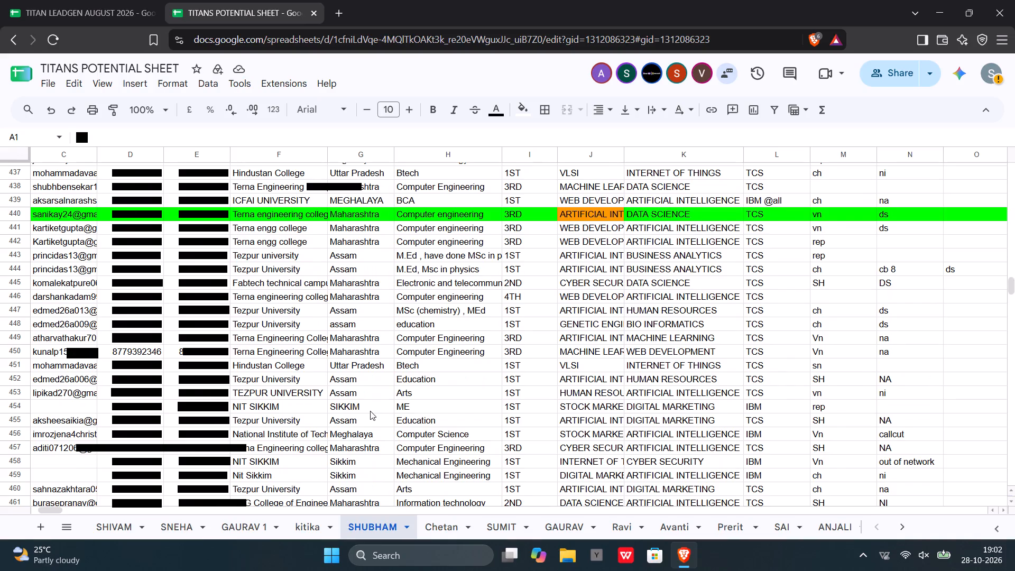
{"action": "scroll", "coordinate": [370, 411], "scroll_direction": "right", "scroll_amount": 6}
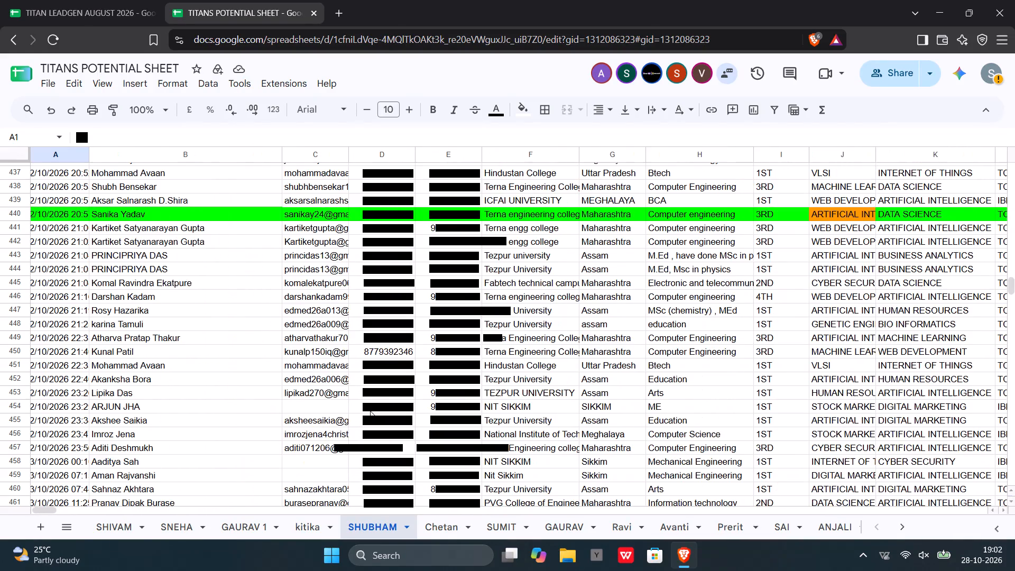
{"action": "scroll", "coordinate": [370, 411], "scroll_direction": "right", "scroll_amount": 2}
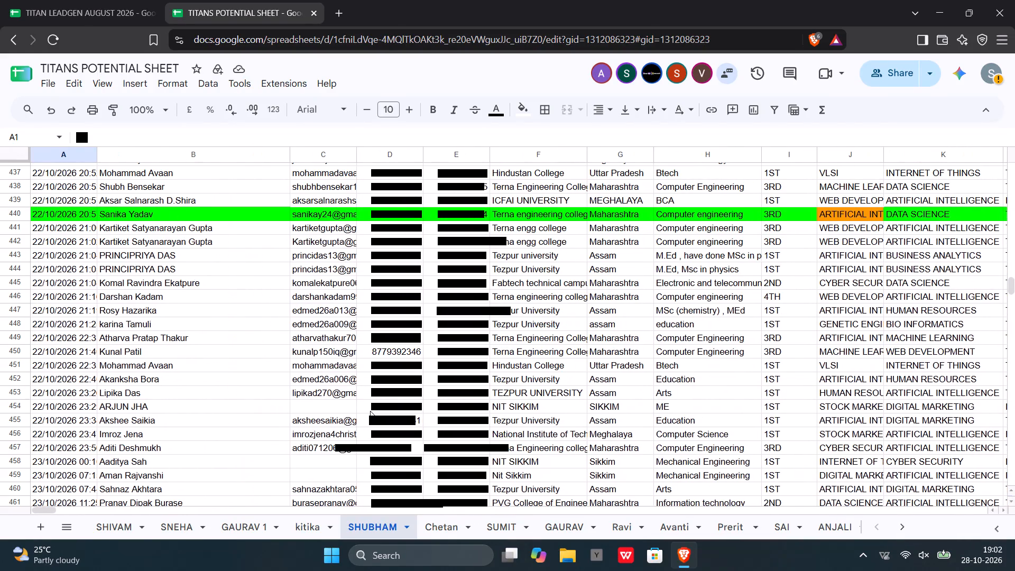
{"action": "scroll", "coordinate": [370, 411], "scroll_direction": "left", "scroll_amount": 1}
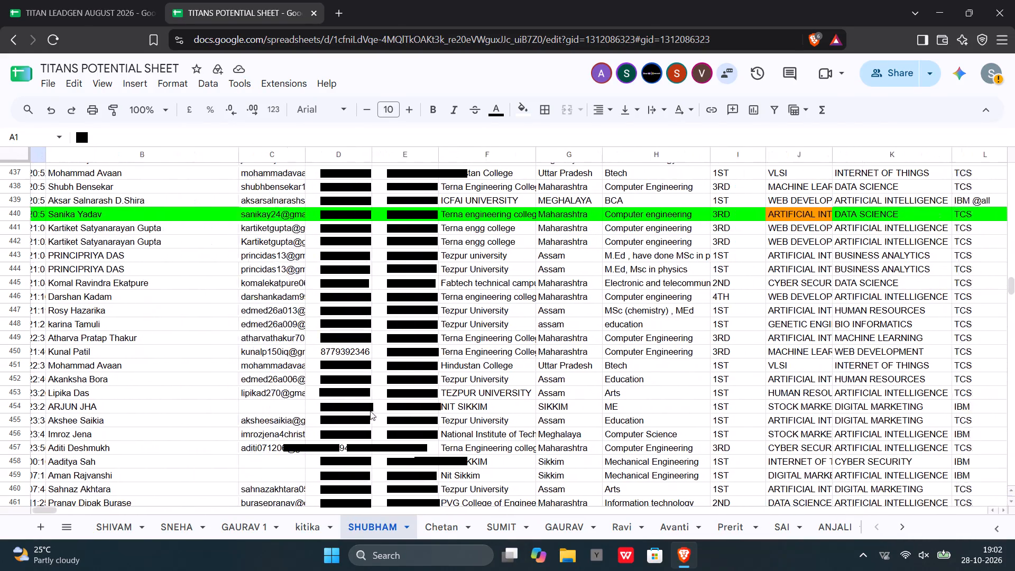
{"action": "scroll", "coordinate": [370, 411], "scroll_direction": "left", "scroll_amount": 4}
{"action": "scroll", "coordinate": [370, 411], "scroll_direction": "right", "scroll_amount": 1}
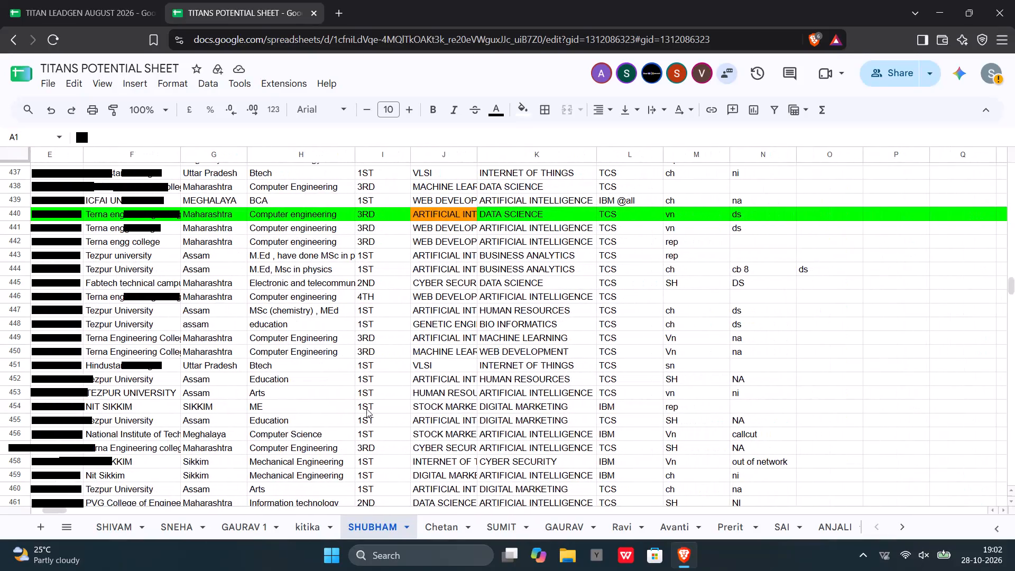
Recheck the lead names, colleges and call statuses around rows 436 to 470 of the SHUBHAM sheet.
{"action": "scroll", "coordinate": [366, 409], "scroll_direction": "right", "scroll_amount": 1}
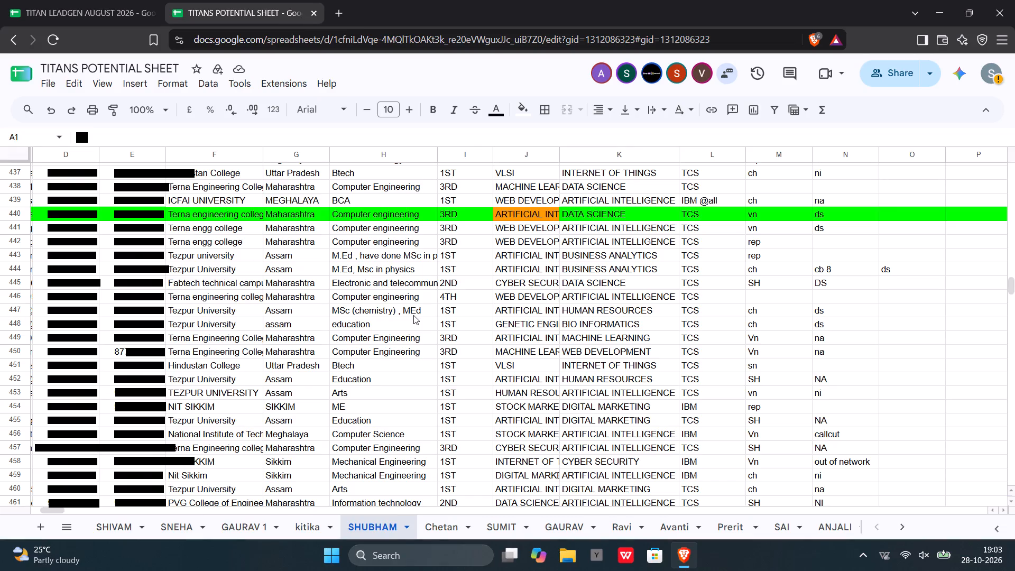
{"action": "scroll", "coordinate": [413, 316], "scroll_direction": "right", "scroll_amount": 4}
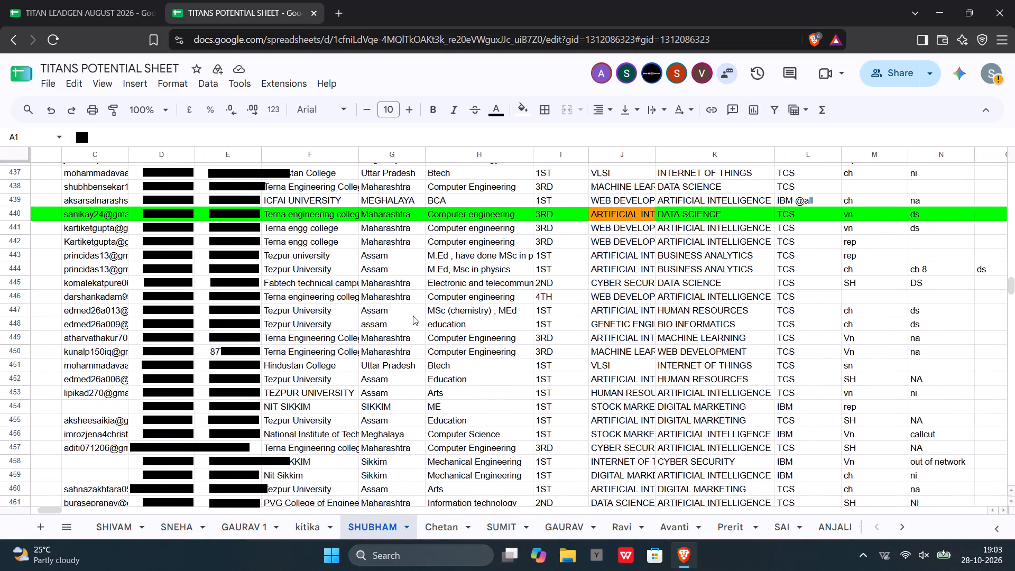
{"action": "scroll", "coordinate": [413, 316], "scroll_direction": "right", "scroll_amount": 3}
{"action": "scroll", "coordinate": [413, 316], "scroll_direction": "left", "scroll_amount": 1}
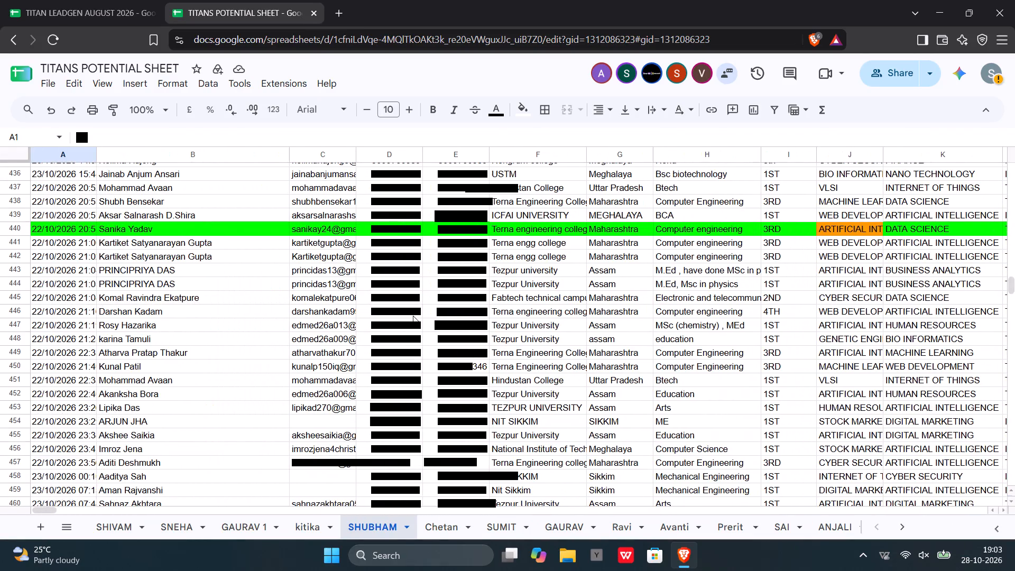
{"action": "scroll", "coordinate": [413, 316], "scroll_direction": "left", "scroll_amount": 1}
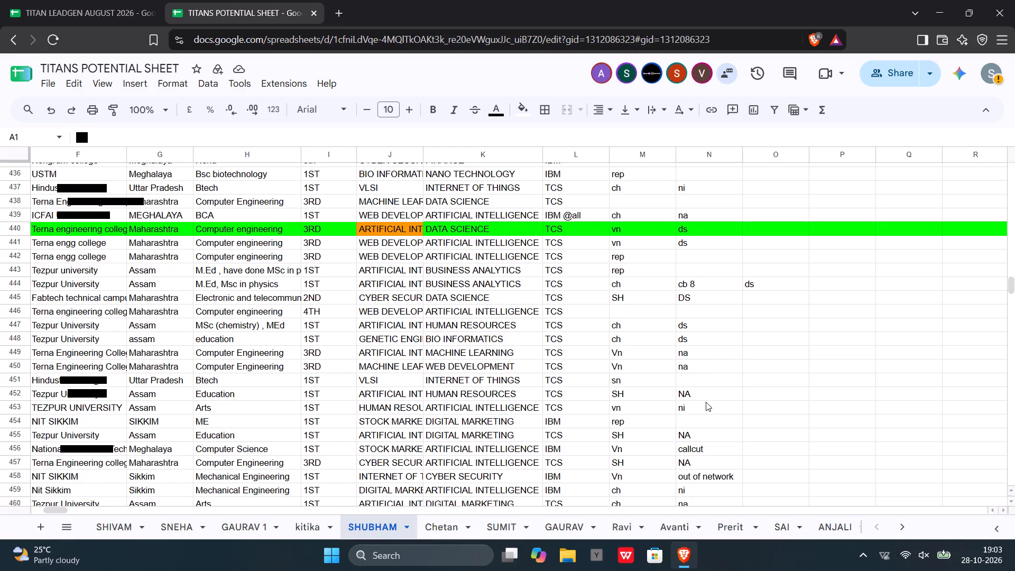
{"action": "scroll", "coordinate": [706, 402], "scroll_direction": "down", "scroll_amount": 2}
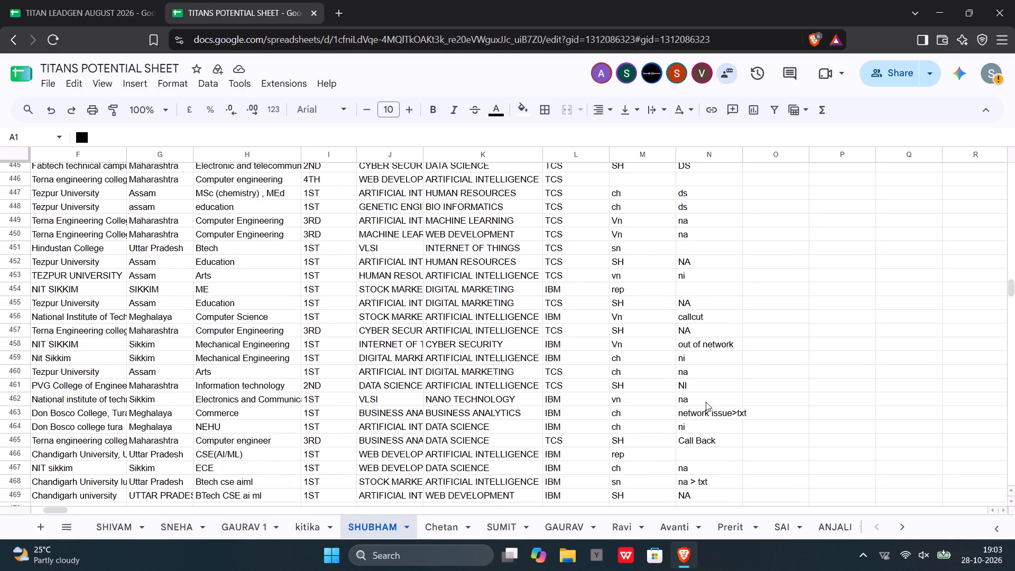
{"action": "scroll", "coordinate": [706, 402], "scroll_direction": "right", "scroll_amount": 6}
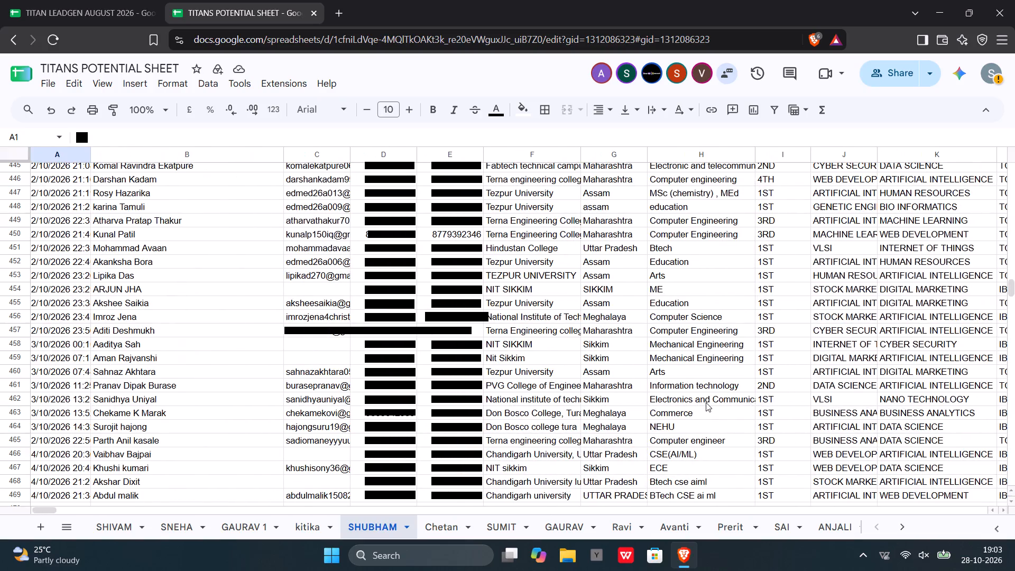
{"action": "scroll", "coordinate": [706, 402], "scroll_direction": "right", "scroll_amount": 1}
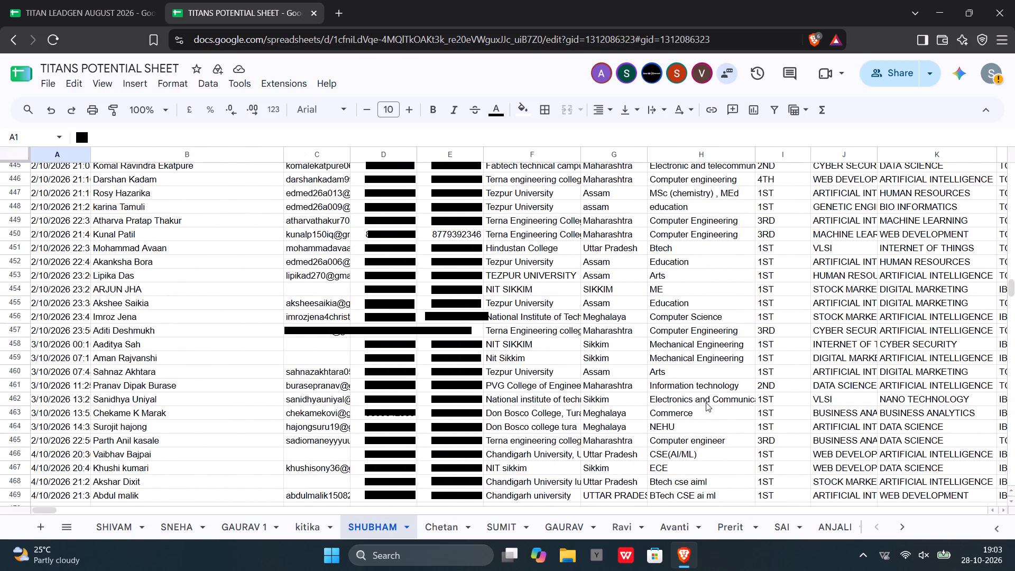
{"action": "scroll", "coordinate": [706, 402], "scroll_direction": "up", "scroll_amount": 2}
{"action": "scroll", "coordinate": [706, 402], "scroll_direction": "down", "scroll_amount": 1}
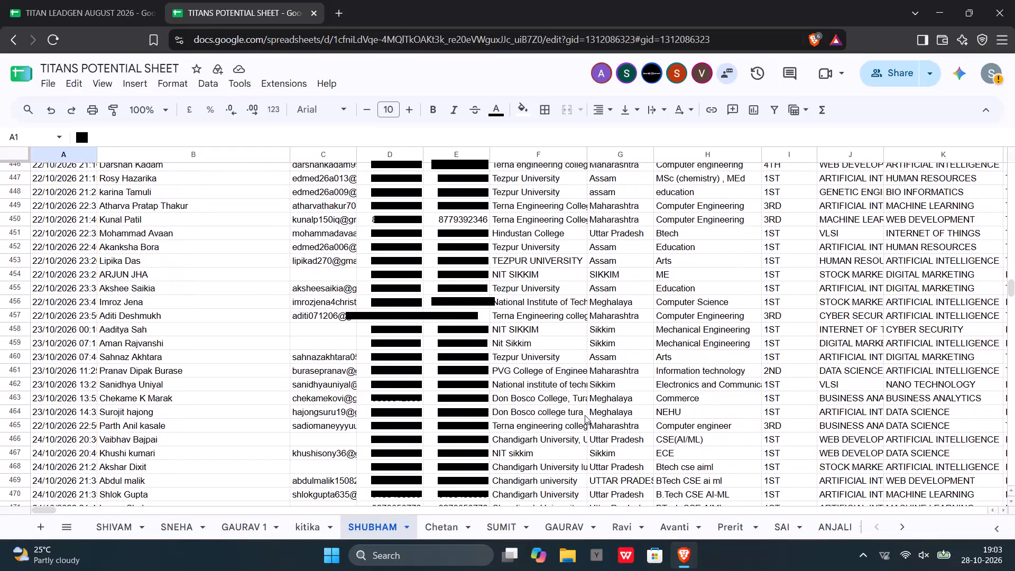
Look through the SHUBHAM sheet's last leads down to row 491, then back up to about row 435.
{"action": "scroll", "coordinate": [537, 418], "scroll_direction": "down", "scroll_amount": 1}
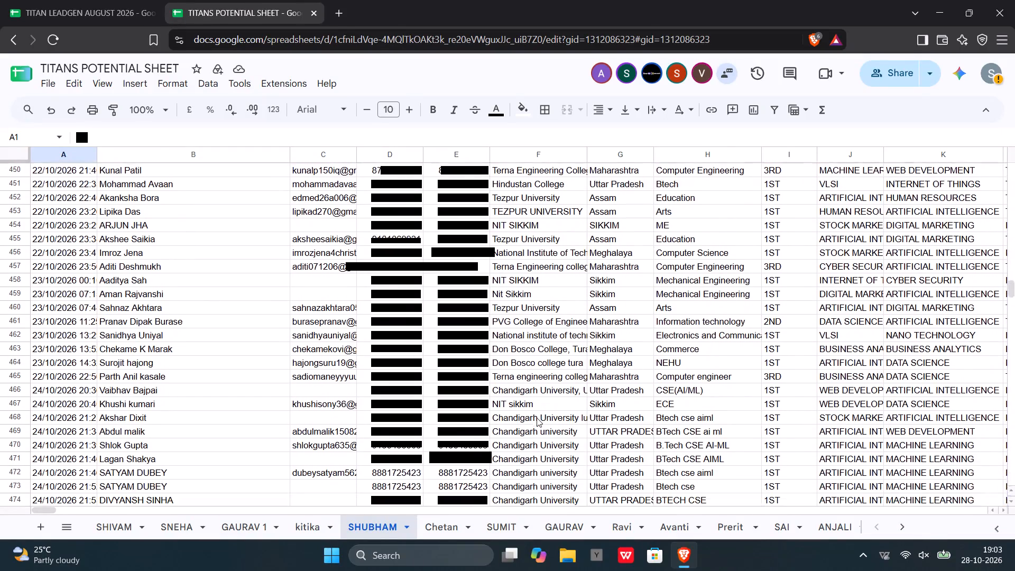
{"action": "scroll", "coordinate": [537, 418], "scroll_direction": "down", "scroll_amount": 3}
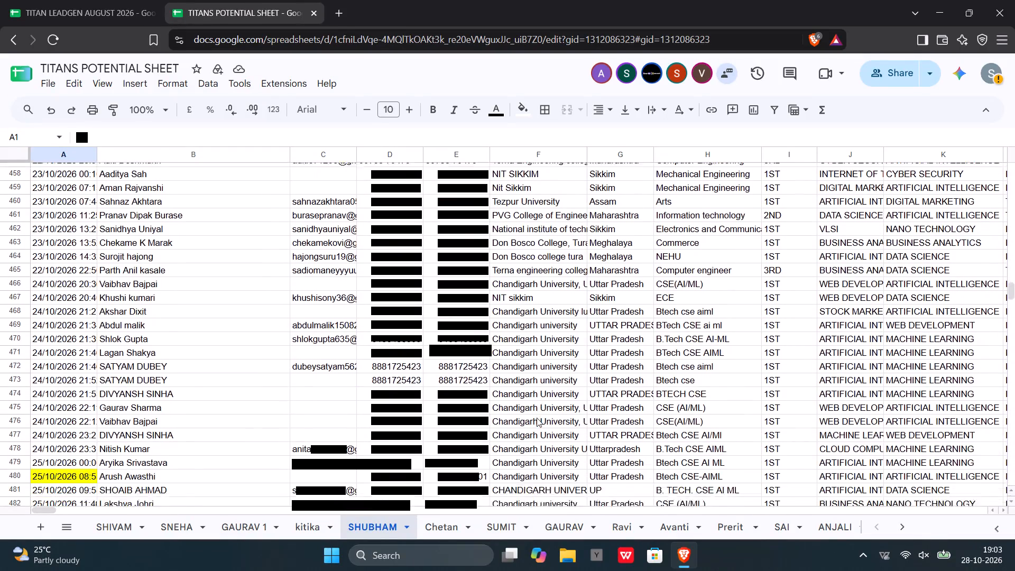
{"action": "scroll", "coordinate": [537, 418], "scroll_direction": "down", "scroll_amount": 1}
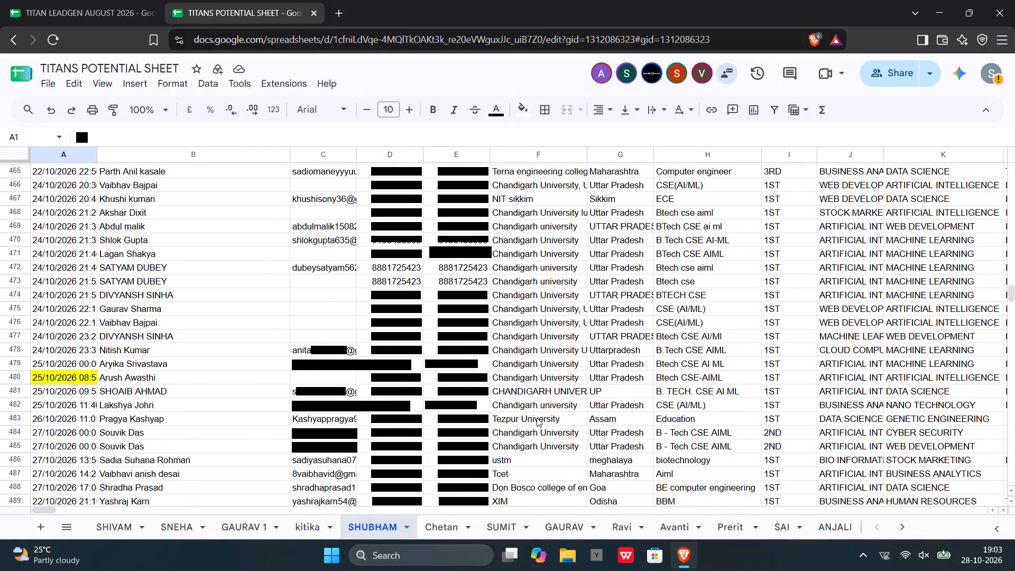
{"action": "scroll", "coordinate": [537, 418], "scroll_direction": "down", "scroll_amount": 2}
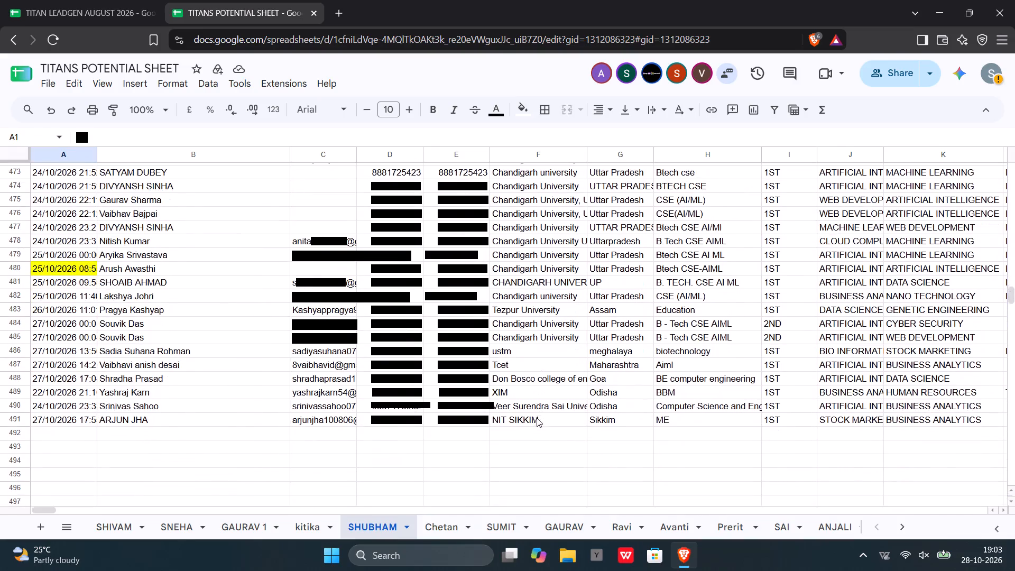
{"action": "scroll", "coordinate": [537, 418], "scroll_direction": "up", "scroll_amount": 2}
{"action": "scroll", "coordinate": [537, 418], "scroll_direction": "down", "scroll_amount": 1}
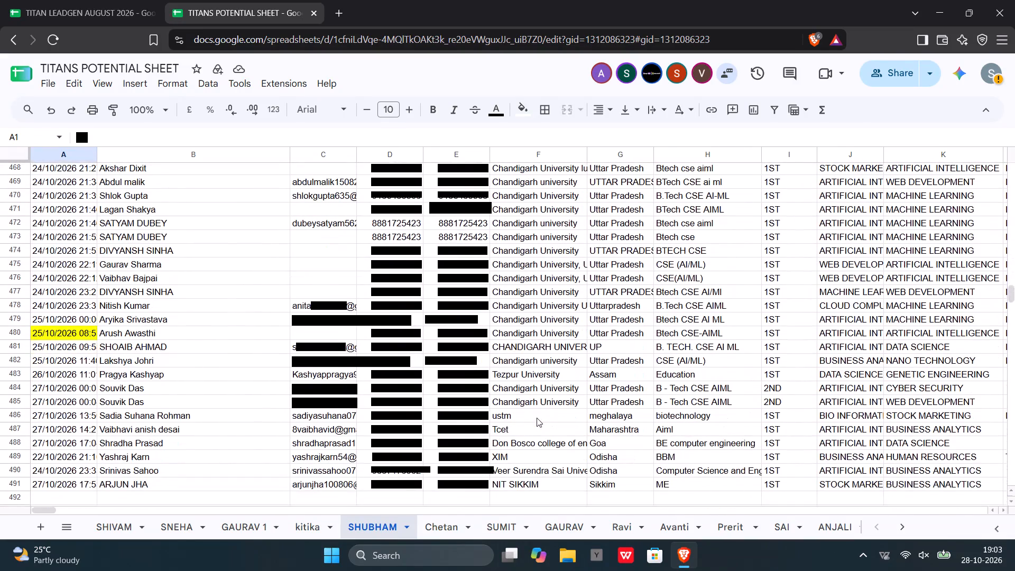
{"action": "scroll", "coordinate": [537, 418], "scroll_direction": "up", "scroll_amount": 3}
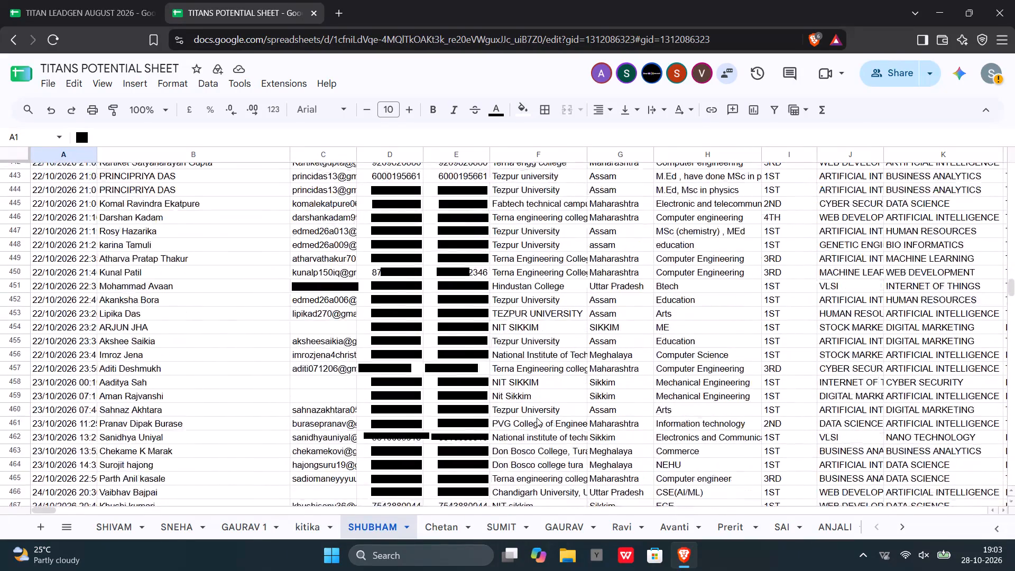
{"action": "scroll", "coordinate": [537, 418], "scroll_direction": "up", "scroll_amount": 1}
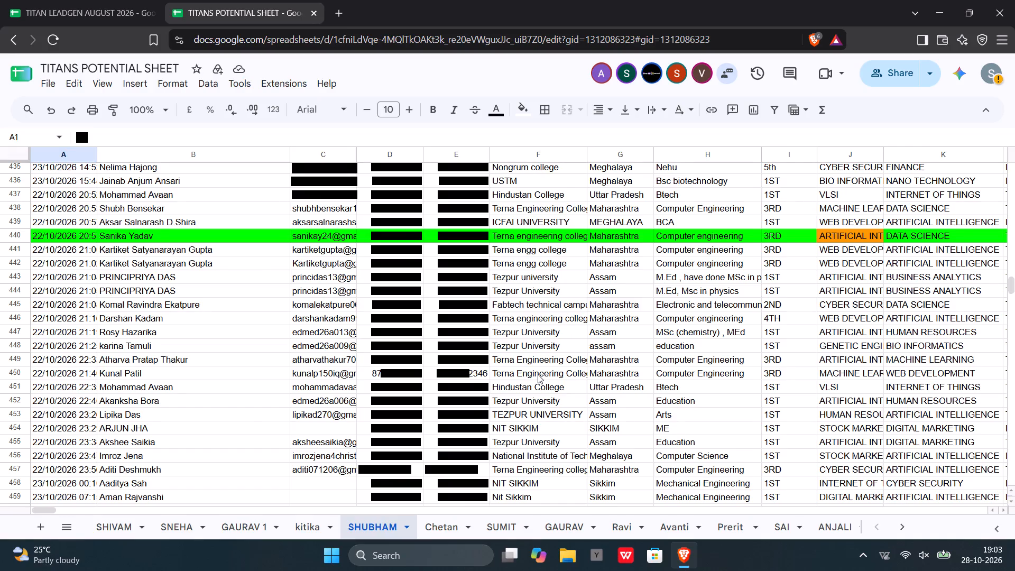
Examine the company, caller and call-status entries for the leads in rows 435 to 491 of the SHUBHAM sheet.
{"action": "scroll", "coordinate": [538, 374], "scroll_direction": "left", "scroll_amount": 3}
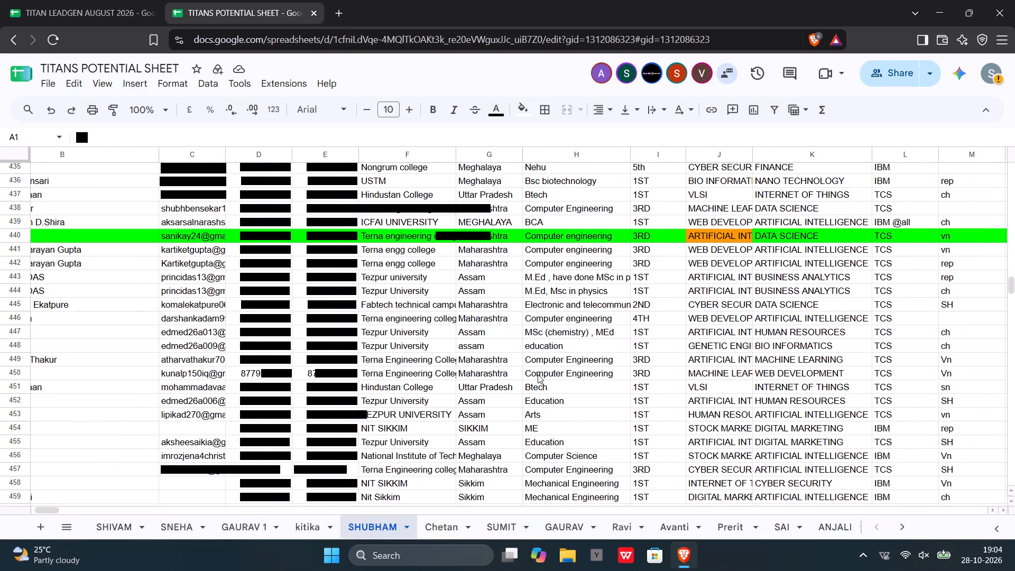
{"action": "scroll", "coordinate": [538, 374], "scroll_direction": "left", "scroll_amount": 2}
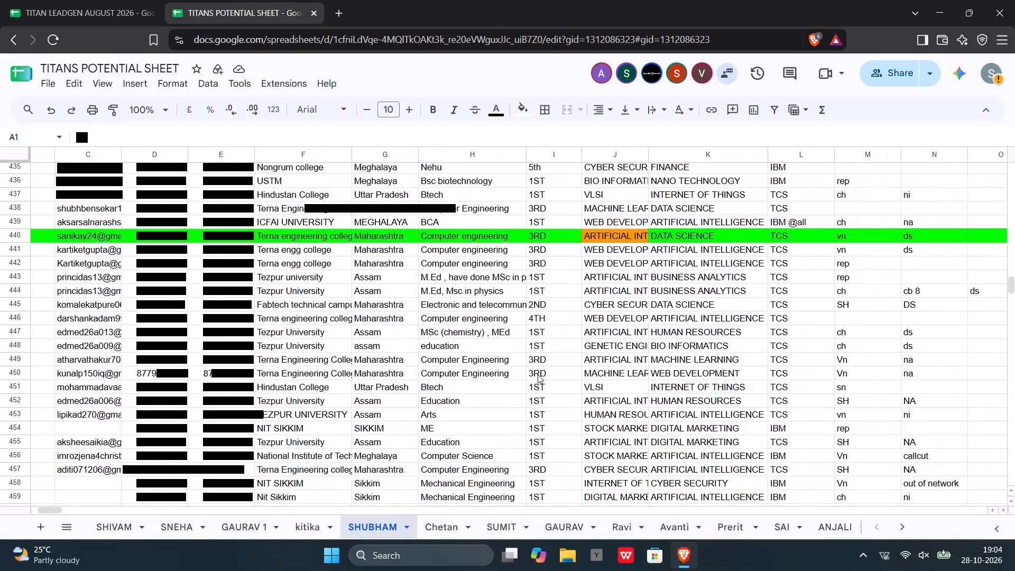
{"action": "scroll", "coordinate": [538, 374], "scroll_direction": "left", "scroll_amount": 1}
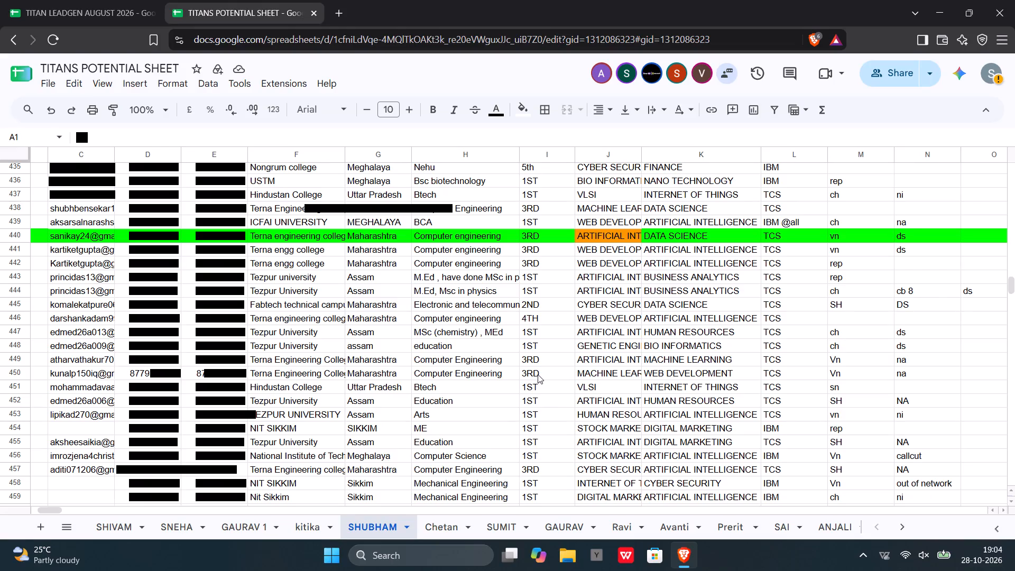
{"action": "left_click", "coordinate": [426, 337]}
{"action": "scroll", "coordinate": [426, 337], "scroll_direction": "down", "scroll_amount": 7}
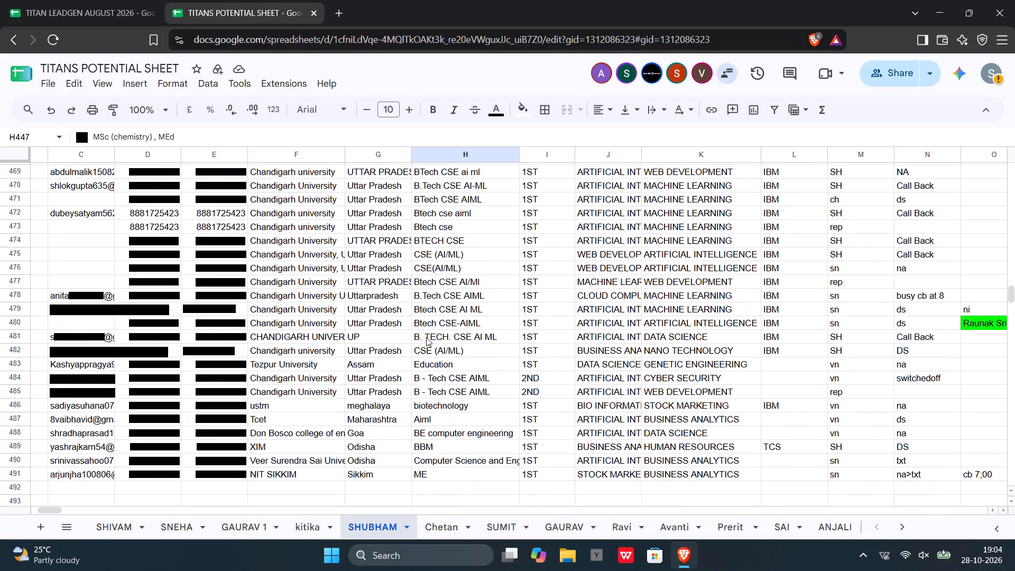
{"action": "scroll", "coordinate": [426, 337], "scroll_direction": "up", "scroll_amount": 6}
{"action": "scroll", "coordinate": [426, 337], "scroll_direction": "down", "scroll_amount": 5}
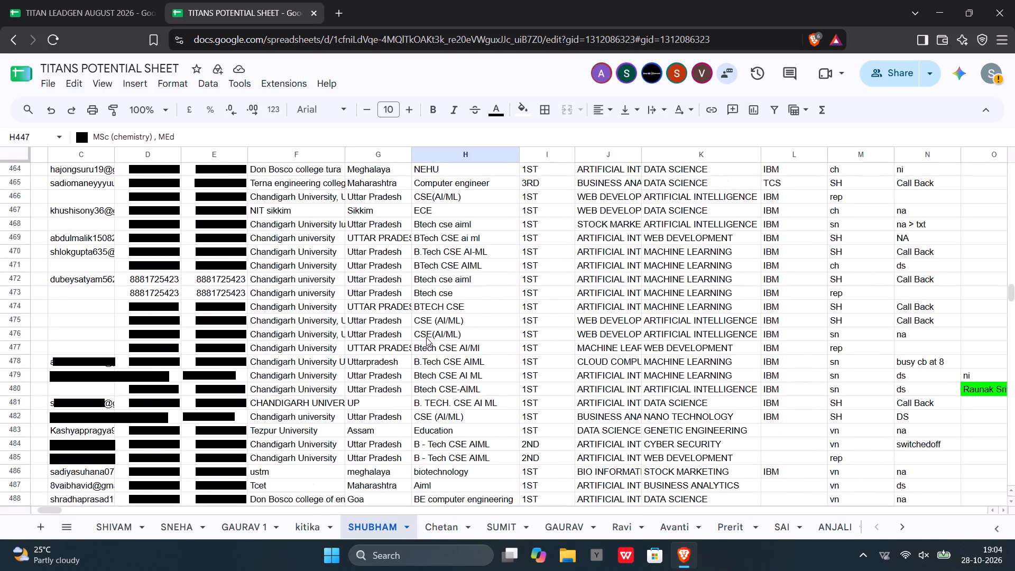
Inspect the additional lead details beside row 480 and recheck the call statuses around rows 462 to 491 of the SHUBHAM sheet.
{"action": "scroll", "coordinate": [427, 350], "scroll_direction": "left", "scroll_amount": 3}
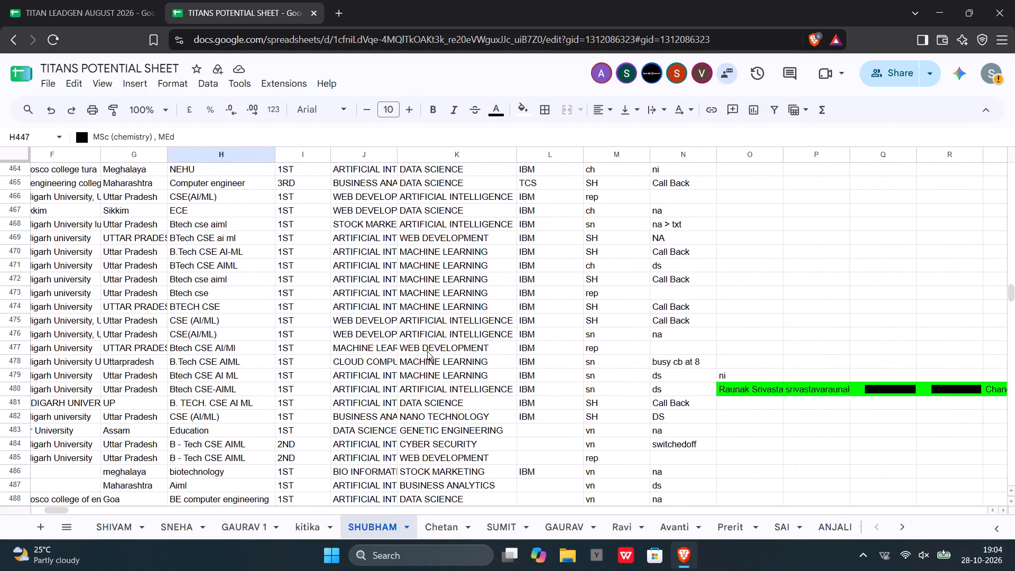
{"action": "scroll", "coordinate": [427, 351], "scroll_direction": "left", "scroll_amount": 4}
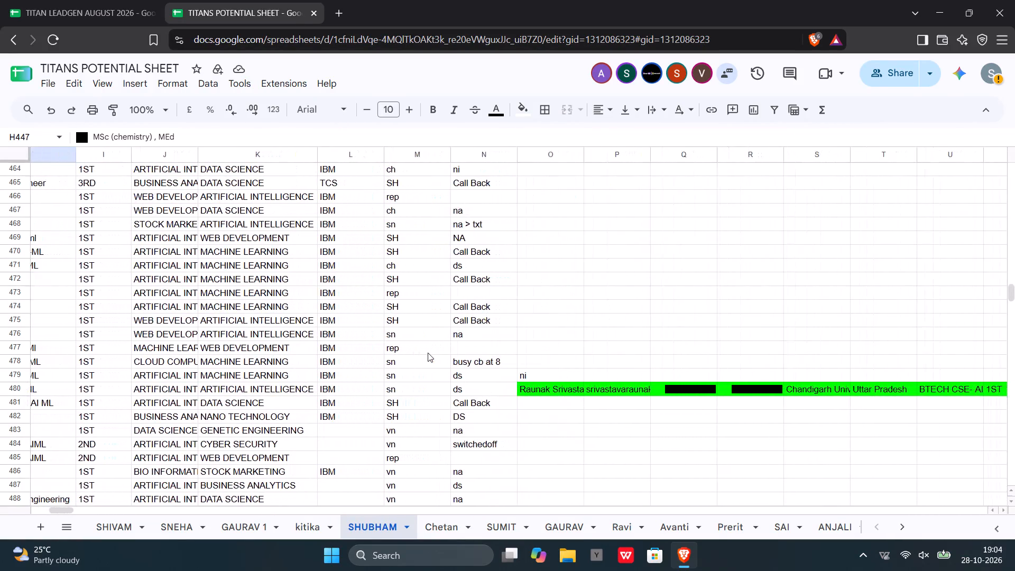
{"action": "scroll", "coordinate": [428, 353], "scroll_direction": "left", "scroll_amount": 4}
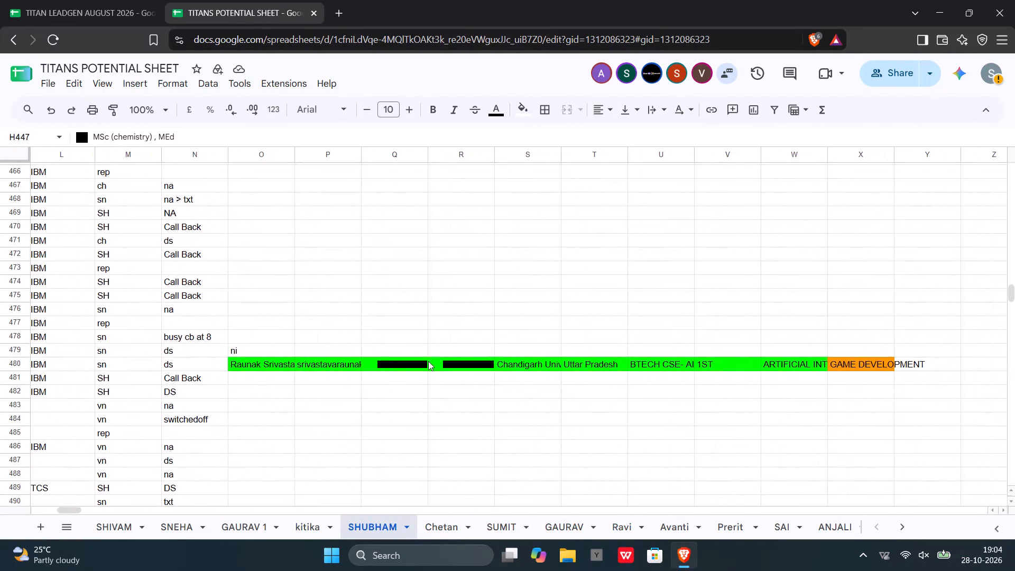
{"action": "scroll", "coordinate": [428, 361], "scroll_direction": "left", "scroll_amount": 2}
{"action": "scroll", "coordinate": [428, 361], "scroll_direction": "right", "scroll_amount": 3}
{"action": "scroll", "coordinate": [428, 361], "scroll_direction": "down", "scroll_amount": 2}
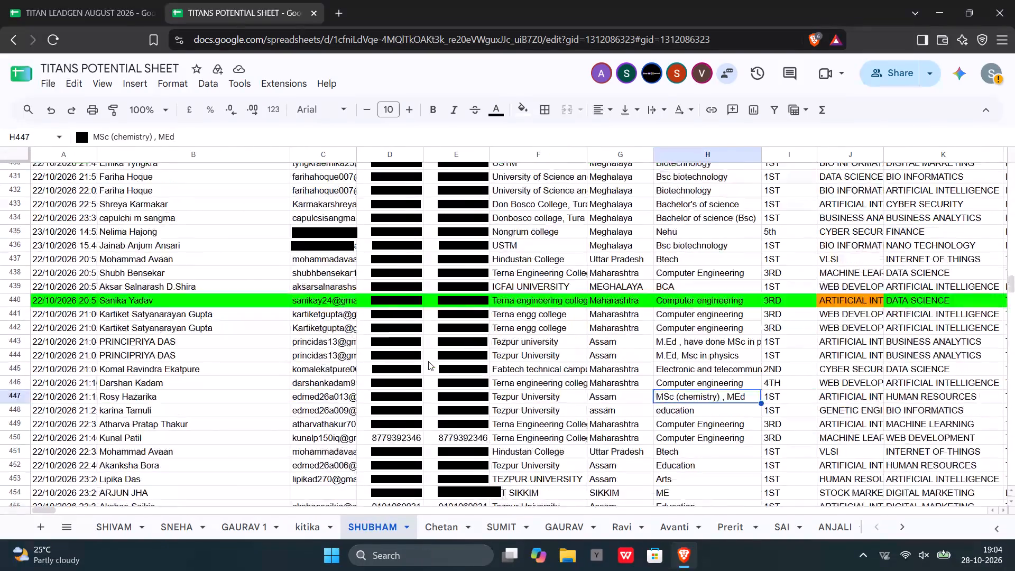
{"action": "scroll", "coordinate": [428, 361], "scroll_direction": "down", "scroll_amount": 4}
{"action": "scroll", "coordinate": [428, 361], "scroll_direction": "left", "scroll_amount": 4}
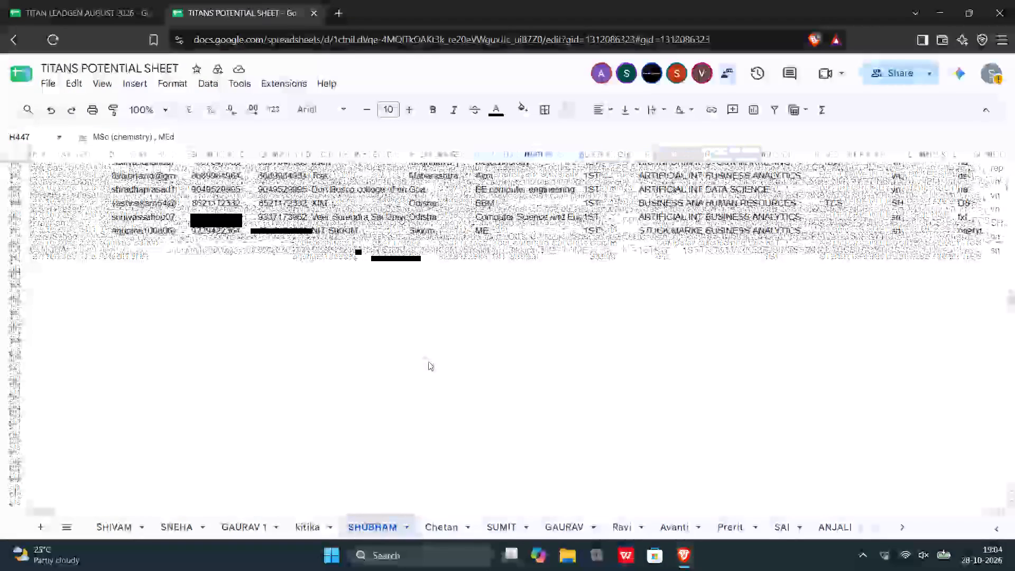
{"action": "scroll", "coordinate": [428, 361], "scroll_direction": "left", "scroll_amount": 4}
{"action": "scroll", "coordinate": [428, 361], "scroll_direction": "up", "scroll_amount": 2}
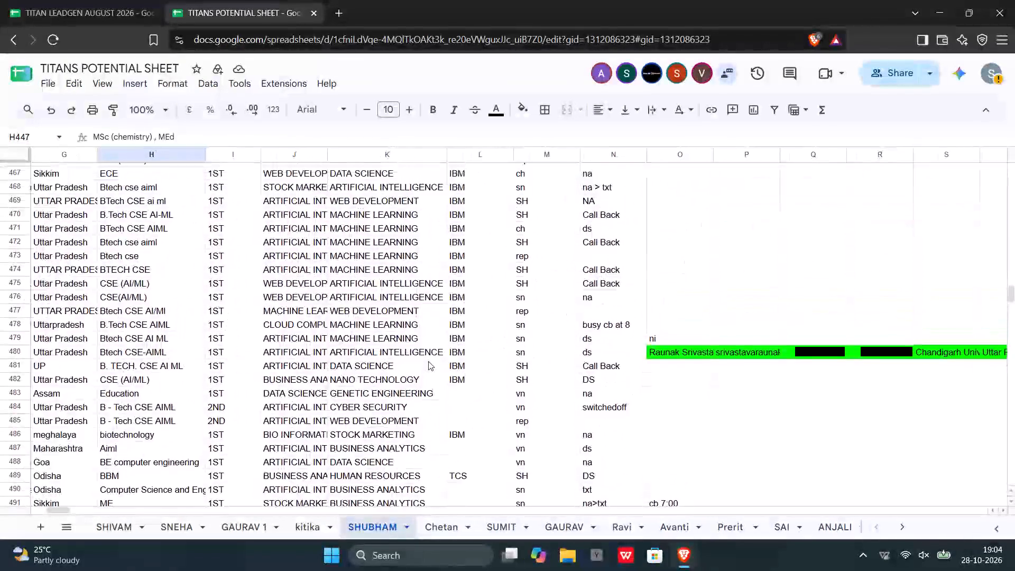
{"action": "scroll", "coordinate": [428, 361], "scroll_direction": "right", "scroll_amount": 4}
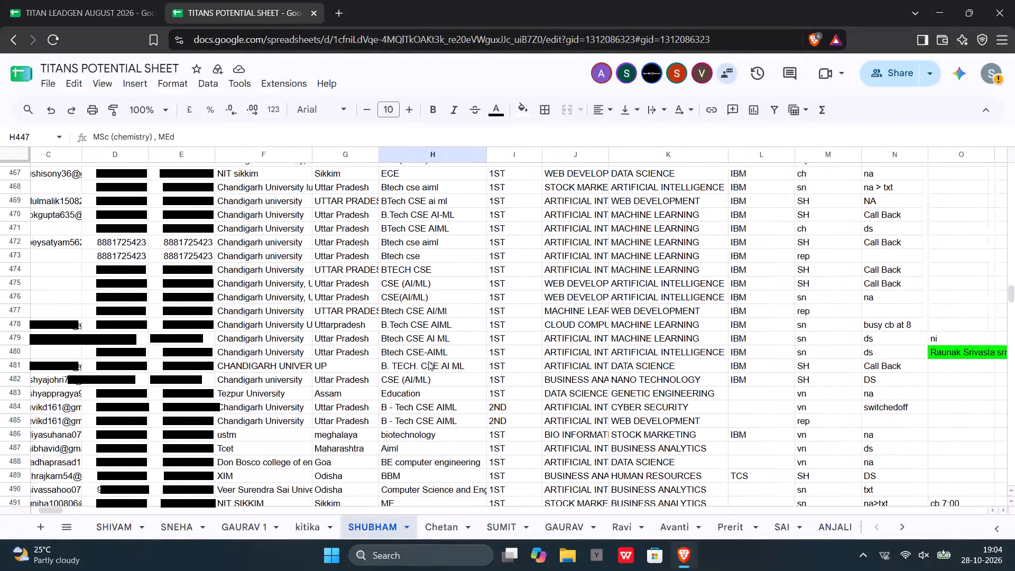
{"action": "scroll", "coordinate": [428, 361], "scroll_direction": "right", "scroll_amount": 4}
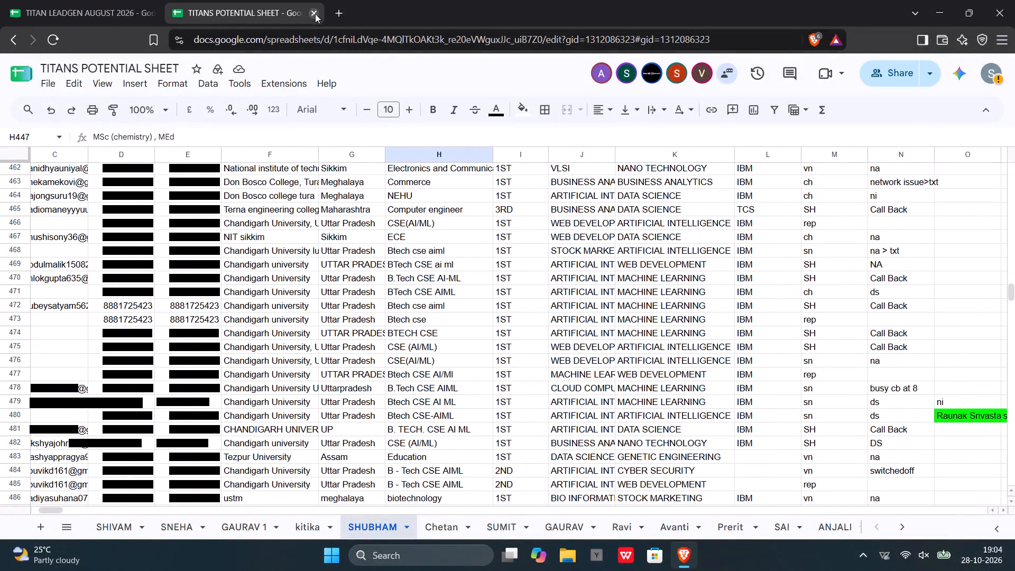
Close TITANS POTENTIAL SHEET and return to the TITAN LEADGEN AUGUST 2026 spreadsheet.
{"action": "left_click", "coordinate": [315, 13]}
Look through the SUMIT sheet's leads and call remarks between about rows 741 and 645 for a lead to contact.
{"action": "scroll", "coordinate": [373, 310], "scroll_direction": "up", "scroll_amount": 1}
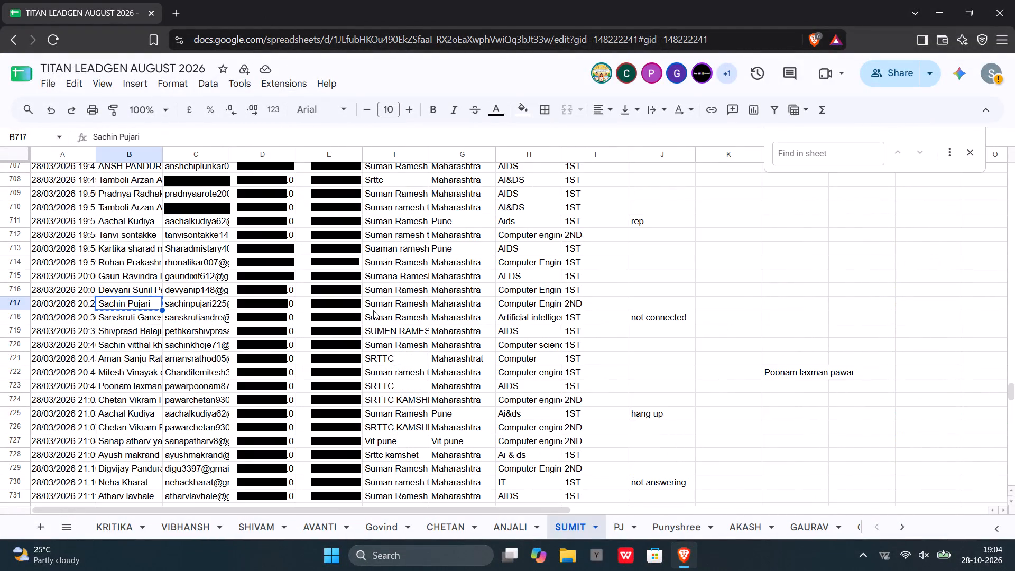
{"action": "scroll", "coordinate": [375, 312], "scroll_direction": "down", "scroll_amount": 7}
{"action": "scroll", "coordinate": [384, 310], "scroll_direction": "up", "scroll_amount": 4}
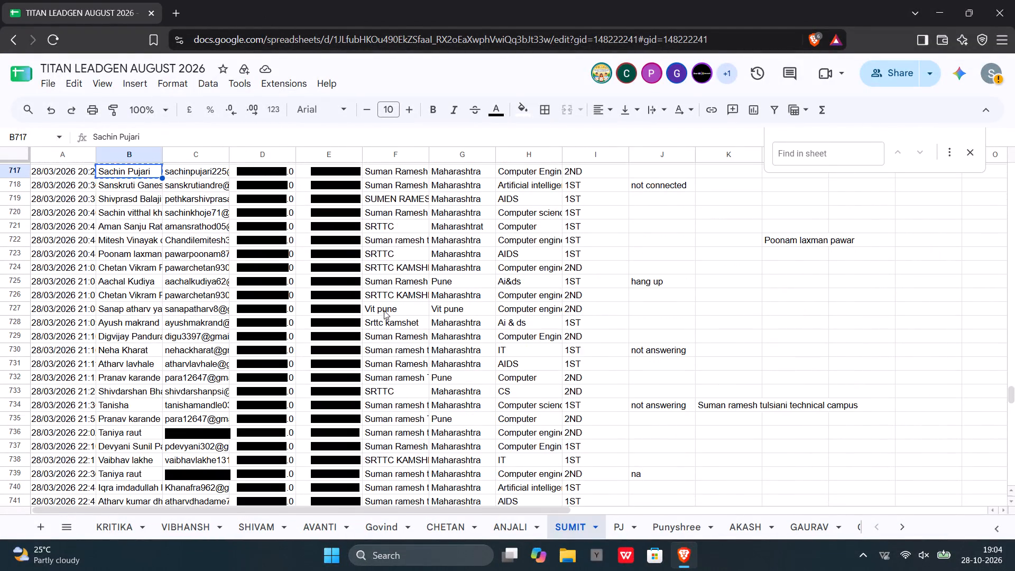
{"action": "scroll", "coordinate": [387, 314], "scroll_direction": "up", "scroll_amount": 4}
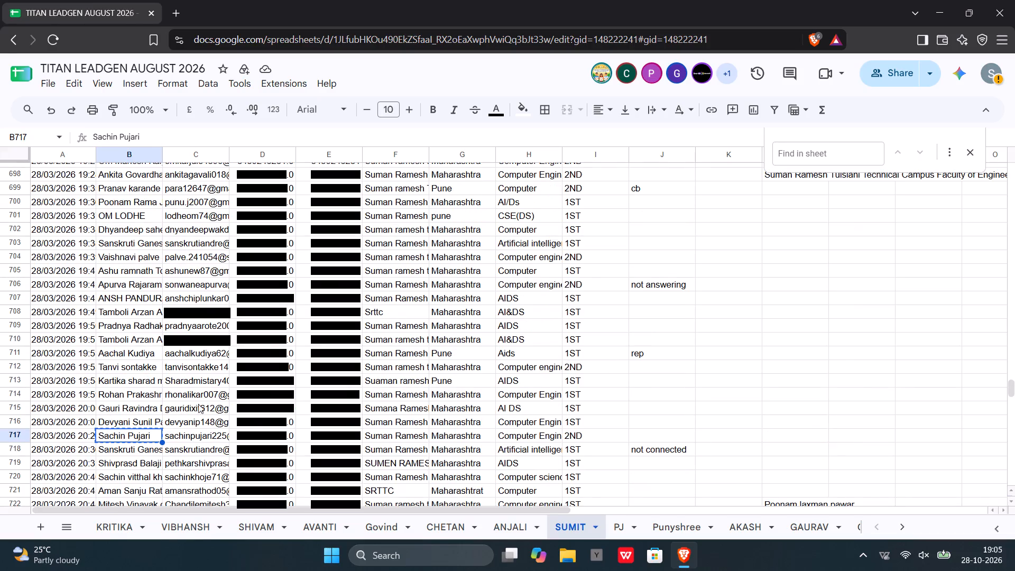
{"action": "scroll", "coordinate": [433, 368], "scroll_direction": "up", "scroll_amount": 11}
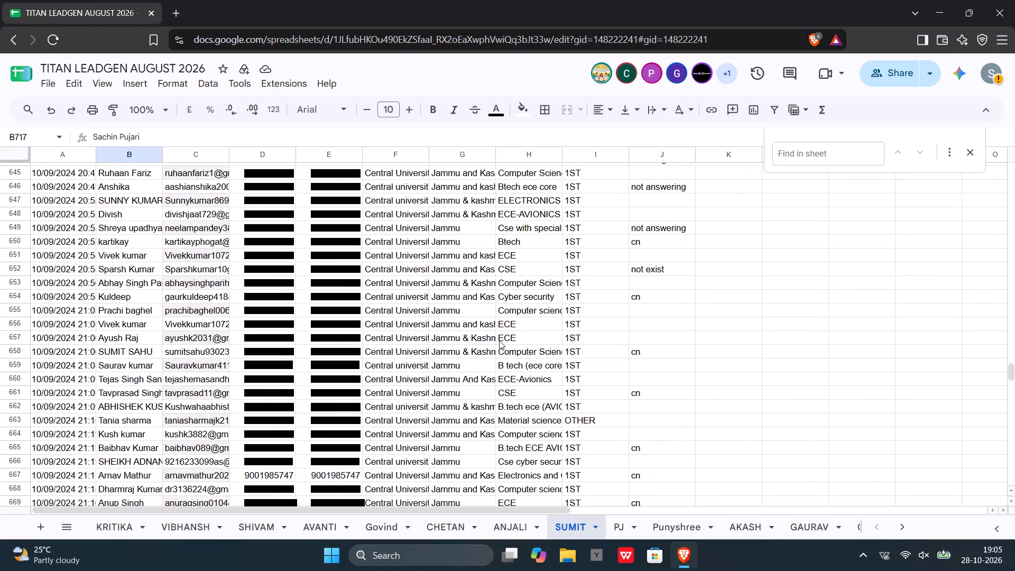
Copy the phone number and then the name of the lead in row 657 of the SUMIT sheet.
{"action": "left_click", "coordinate": [117, 339]}
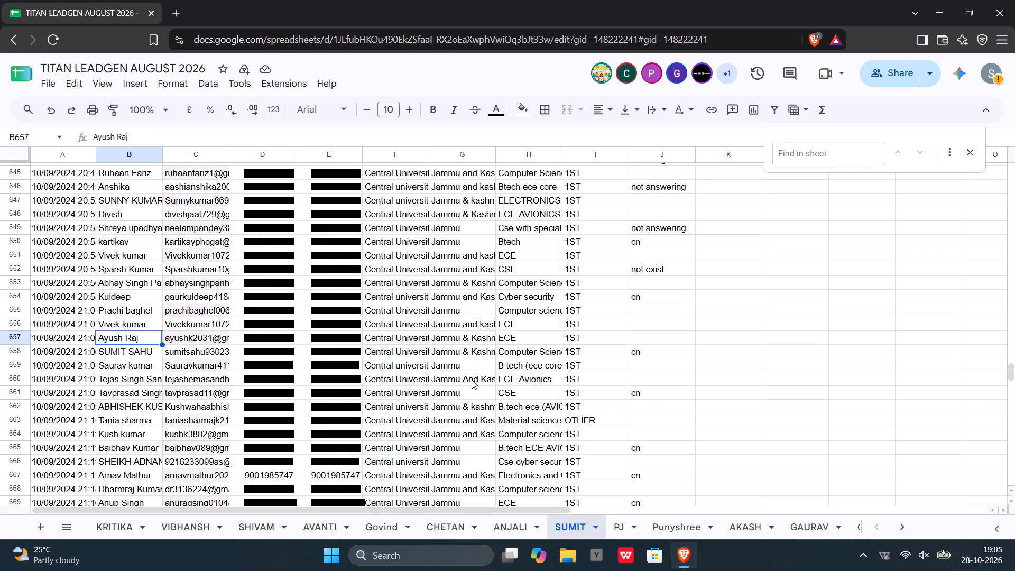
{"action": "right_click", "coordinate": [265, 337]}
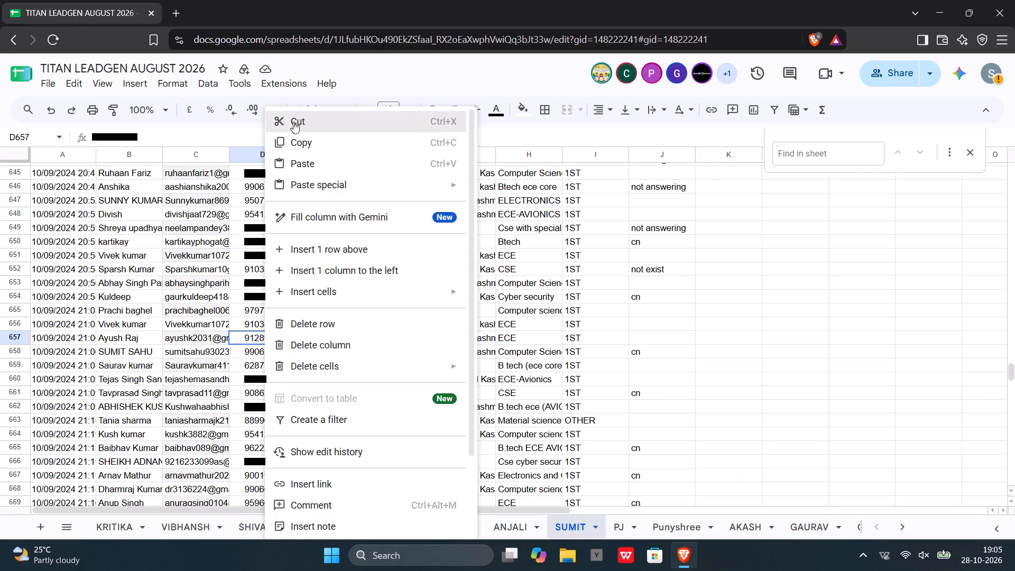
{"action": "left_click", "coordinate": [303, 142]}
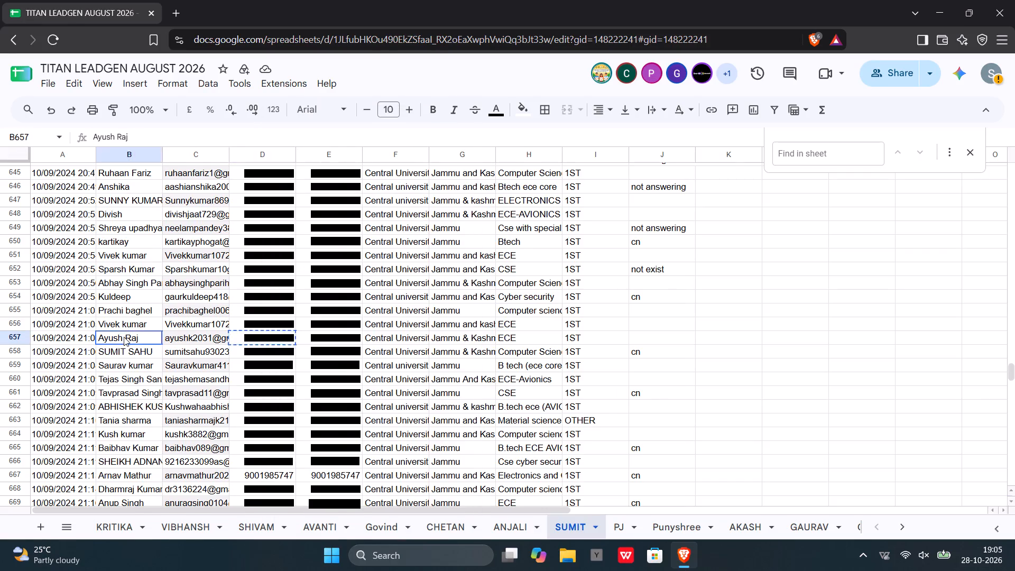
{"action": "right_click", "coordinate": [124, 337]}
{"action": "left_click", "coordinate": [173, 144]}
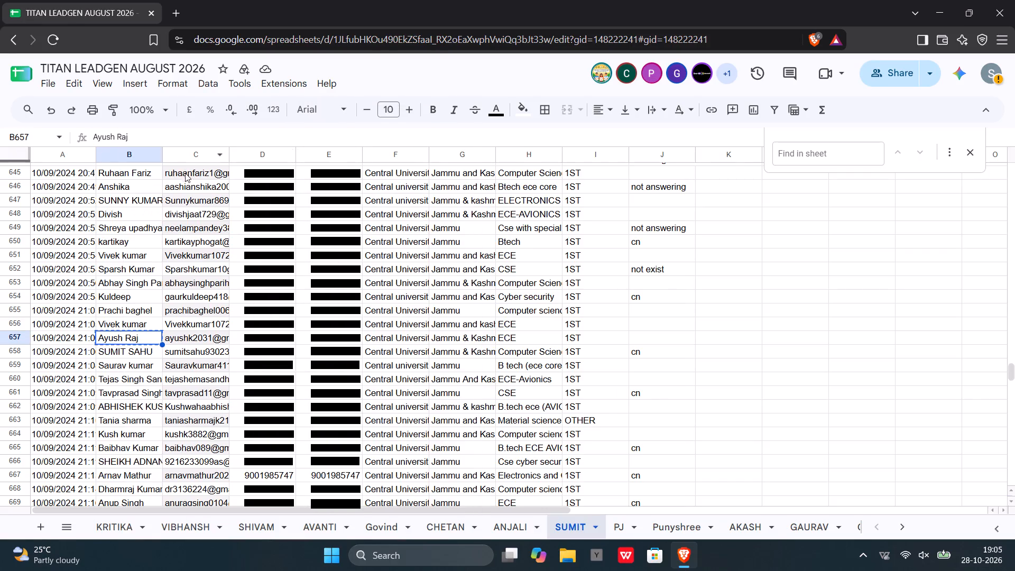
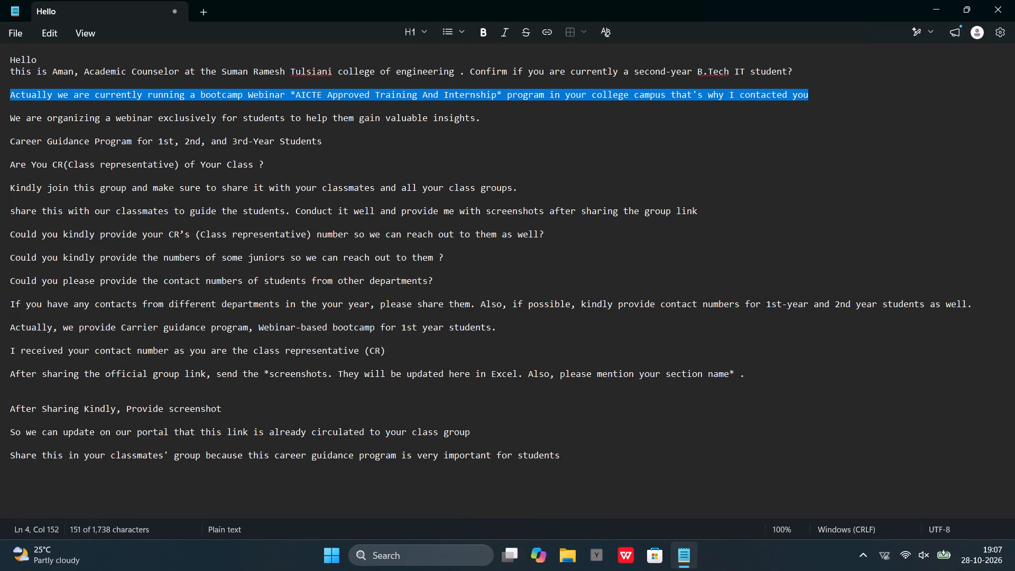
Copy the AICTE bootcamp webinar line, the "We are organizing a webinar" line and the Career Guidance Program line, one at a time, from the Hello note.
{"action": "key", "text": "ctrl+c"}
{"action": "left_click", "coordinate": [534, 159]}
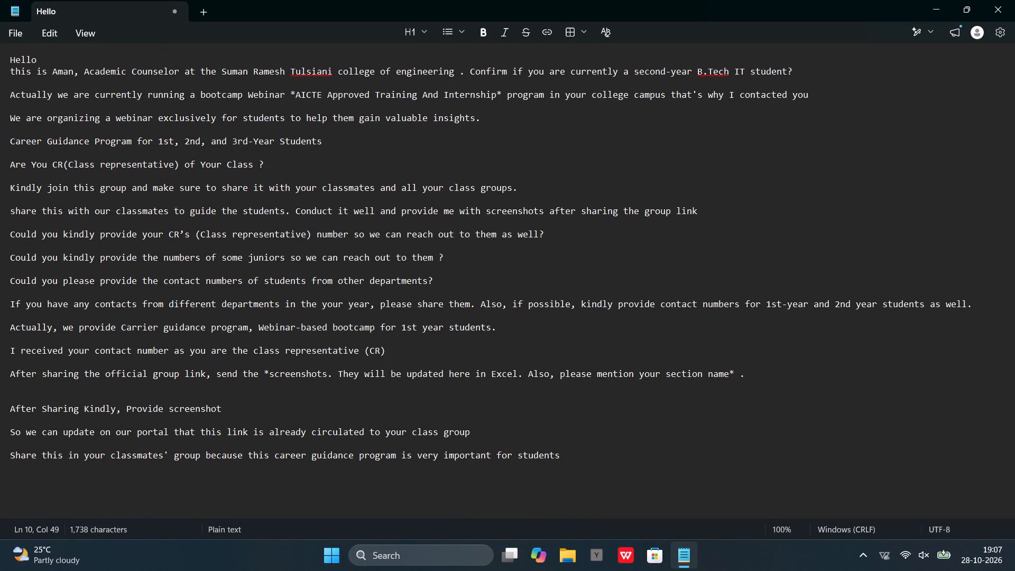
{"action": "left_click_drag", "start_coordinate": [499, 123], "coordinate": [496, 110]}
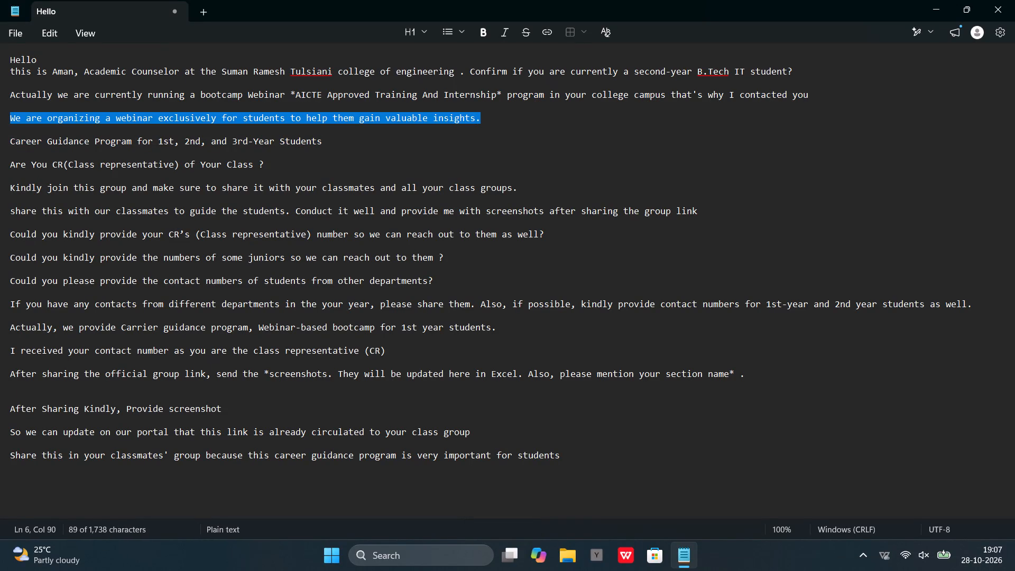
{"action": "key", "text": "ctrl+c"}
{"action": "left_click", "coordinate": [376, 152]}
{"action": "left_click_drag", "start_coordinate": [368, 148], "coordinate": [366, 138]}
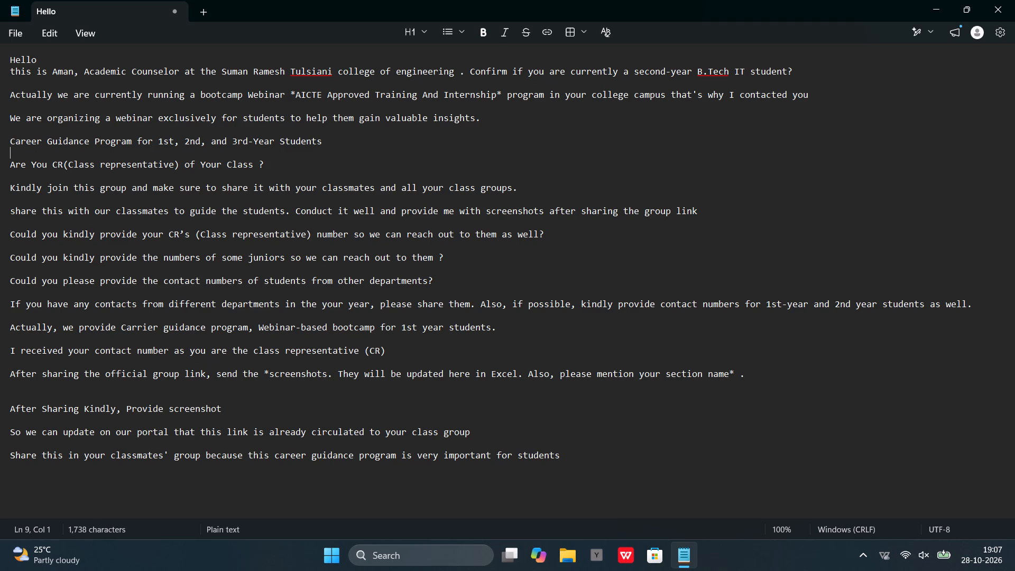
{"action": "left_click_drag", "start_coordinate": [366, 138], "coordinate": [365, 132]}
{"action": "key", "text": "ctrl+c"}
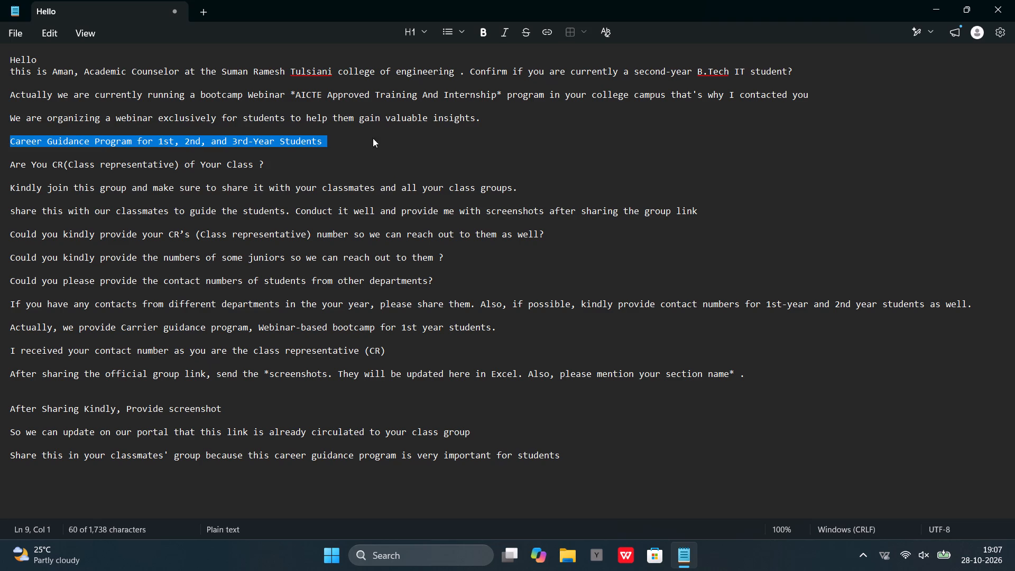
{"action": "left_click", "coordinate": [420, 149]}
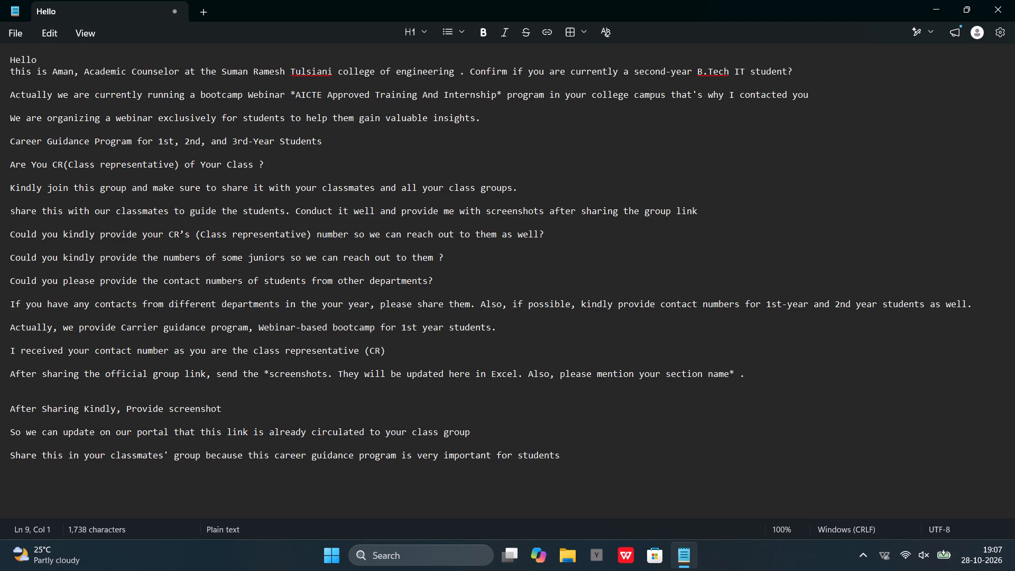
Copy the "Kindly join this group" line and then the "share this with our classmates" line separately from the Hello note.
{"action": "left_click_drag", "start_coordinate": [522, 189], "coordinate": [522, 159]}
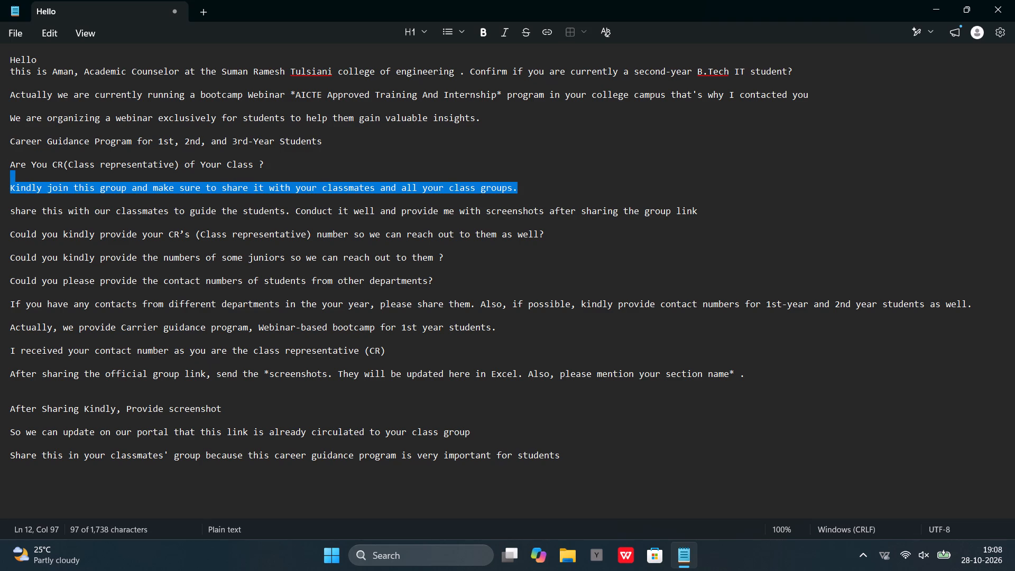
{"action": "key", "text": "ctrl+c"}
{"action": "left_click_drag", "start_coordinate": [721, 215], "coordinate": [717, 200]}
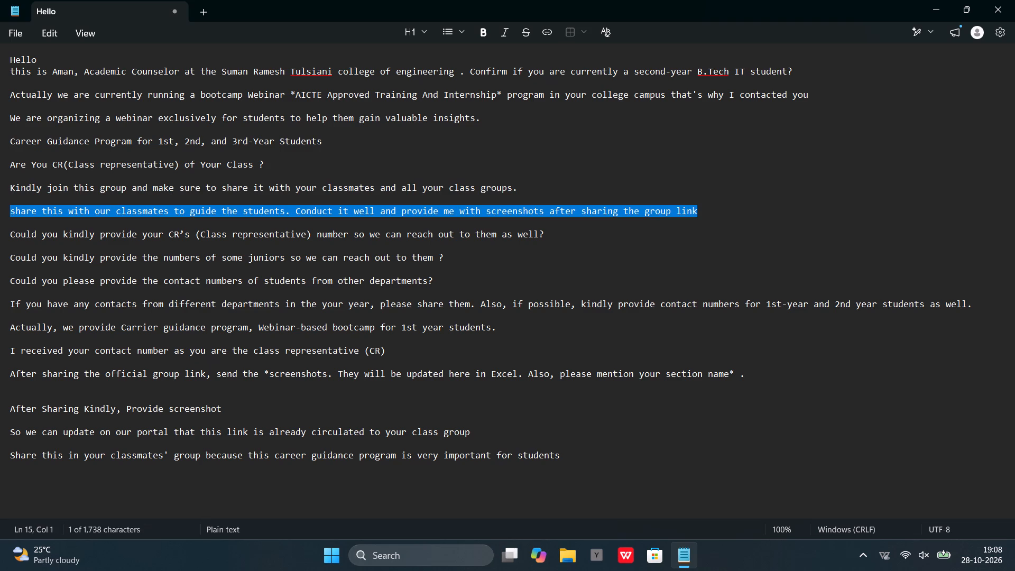
{"action": "key", "text": "ctrl+c"}
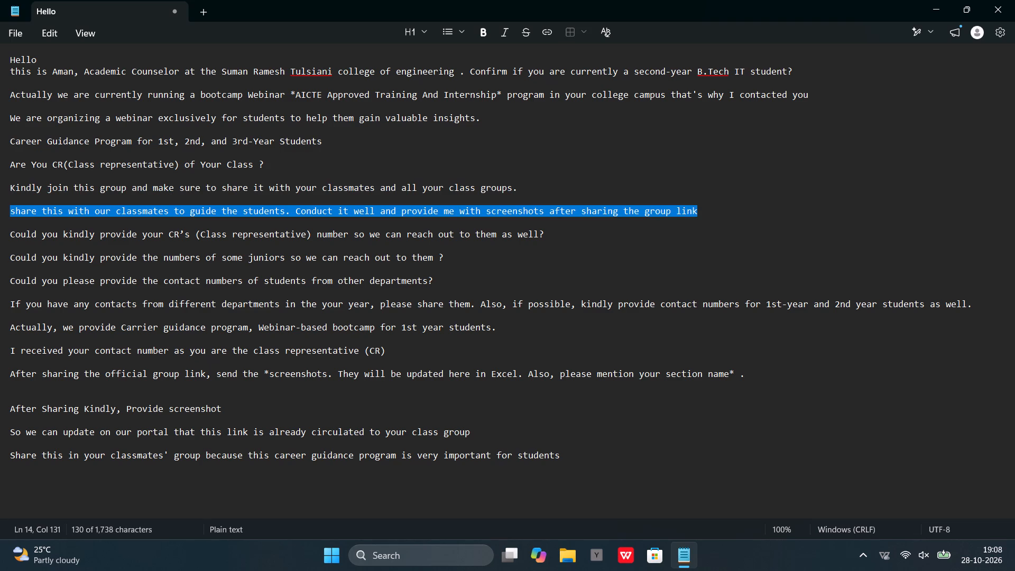
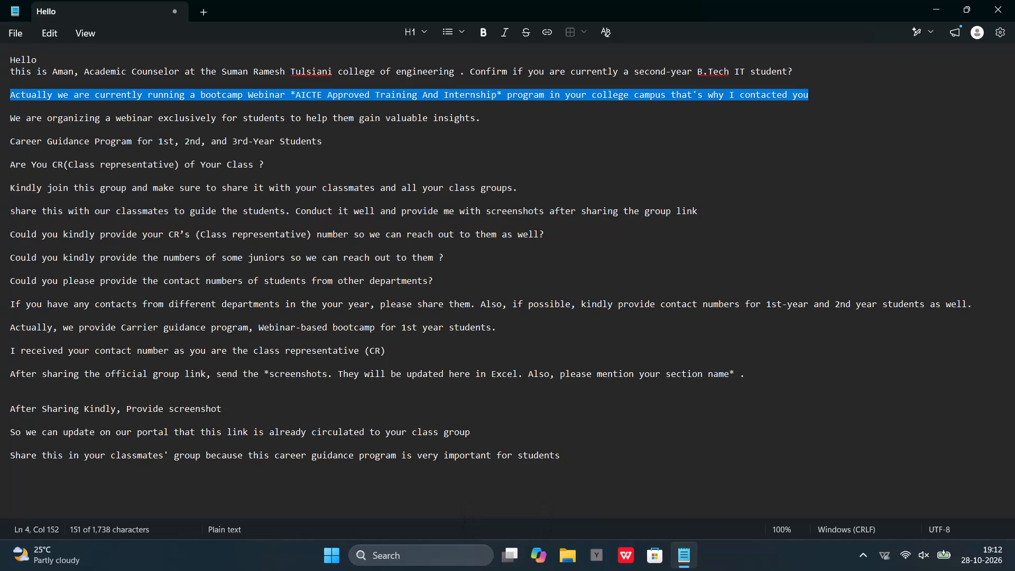
Copy the AICTE bootcamp webinar line, the "We are organizing a webinar" line and the Career Guidance Program line separately from the Hello note.
{"action": "key", "text": "ctrl+c"}
{"action": "left_click_drag", "start_coordinate": [502, 129], "coordinate": [502, 121]}
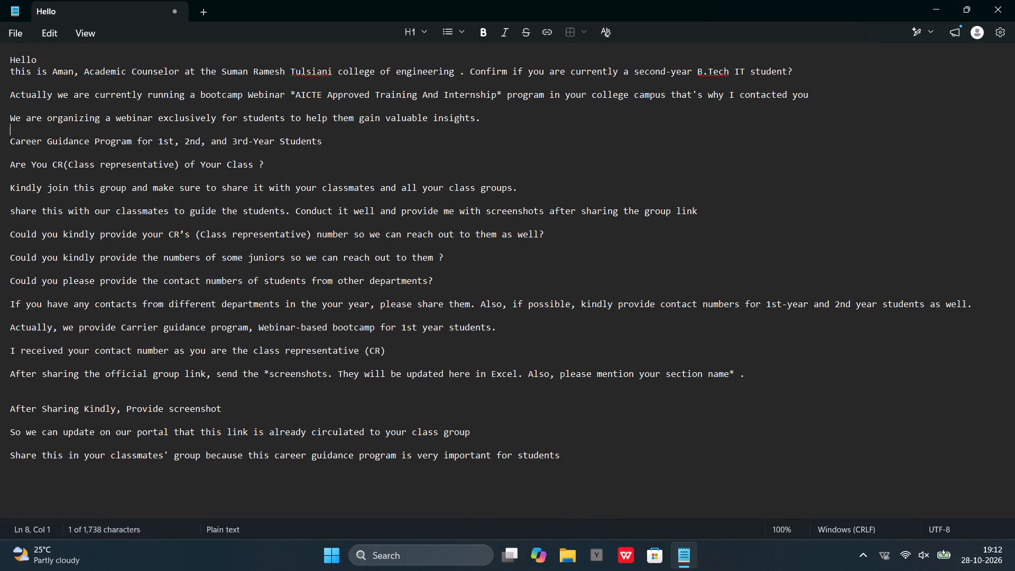
{"action": "left_click_drag", "start_coordinate": [502, 121], "coordinate": [500, 108]}
{"action": "key", "text": "ctrl+c"}
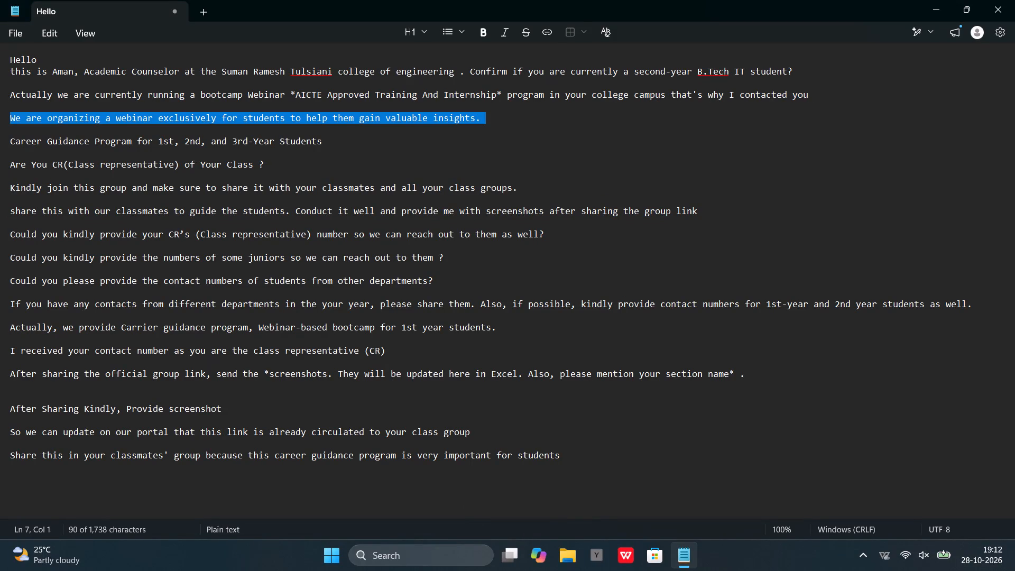
{"action": "left_click_drag", "start_coordinate": [343, 147], "coordinate": [342, 132]}
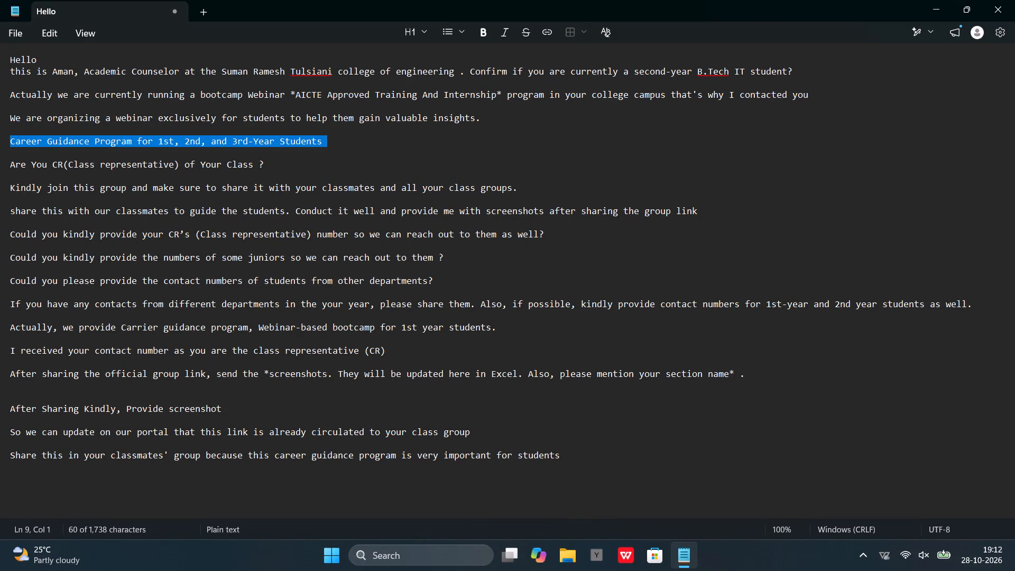
{"action": "key", "text": "ctrl+c"}
Select the "Are You CR(Class representative) of Your Class ?" line in the Hello note.
{"action": "left_click_drag", "start_coordinate": [276, 169], "coordinate": [275, 154]}
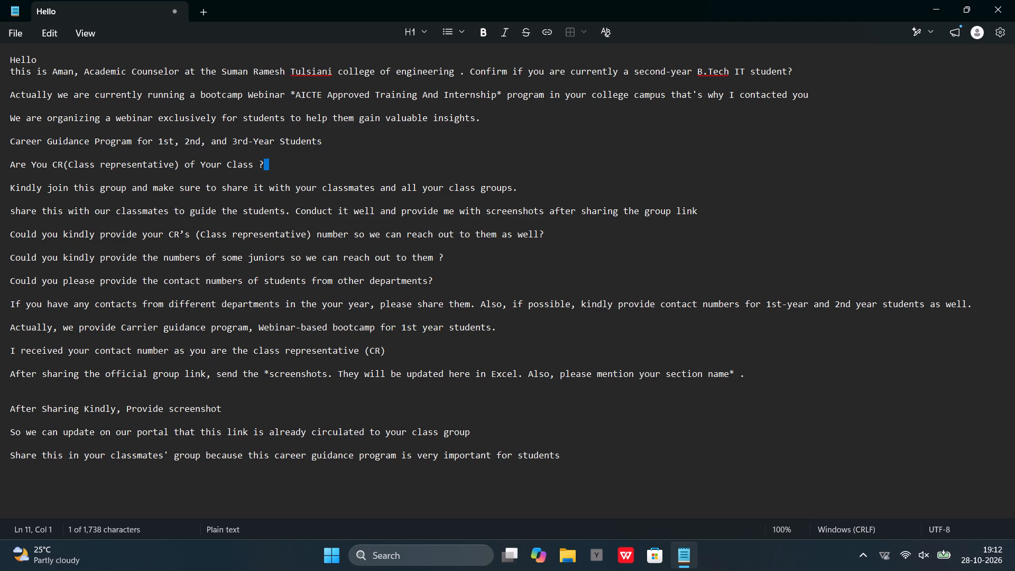
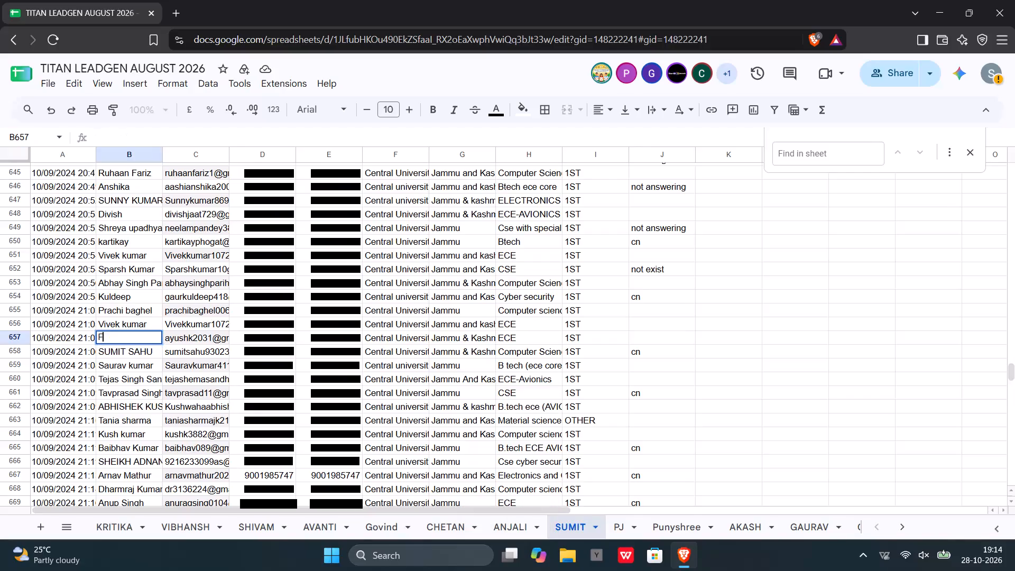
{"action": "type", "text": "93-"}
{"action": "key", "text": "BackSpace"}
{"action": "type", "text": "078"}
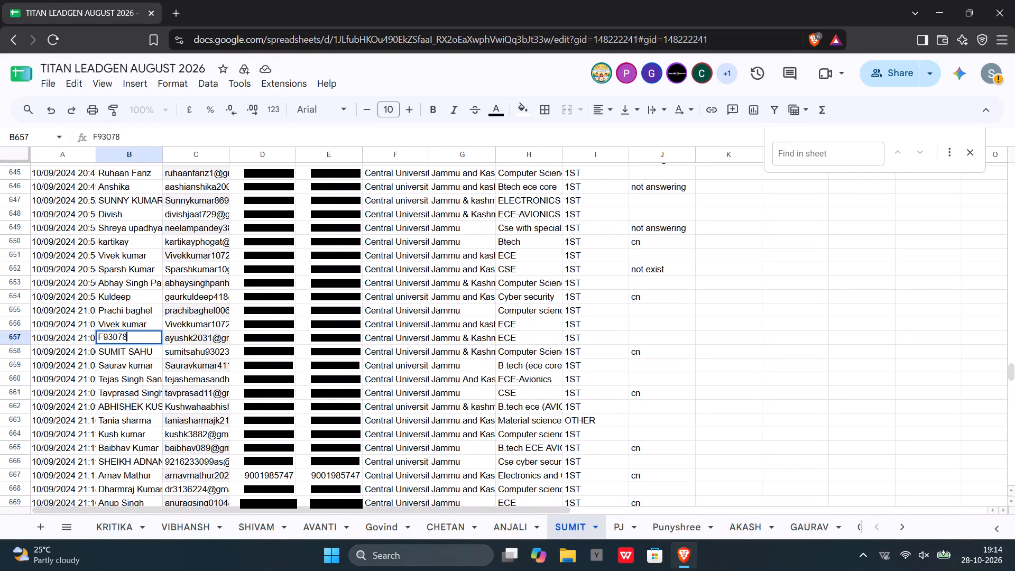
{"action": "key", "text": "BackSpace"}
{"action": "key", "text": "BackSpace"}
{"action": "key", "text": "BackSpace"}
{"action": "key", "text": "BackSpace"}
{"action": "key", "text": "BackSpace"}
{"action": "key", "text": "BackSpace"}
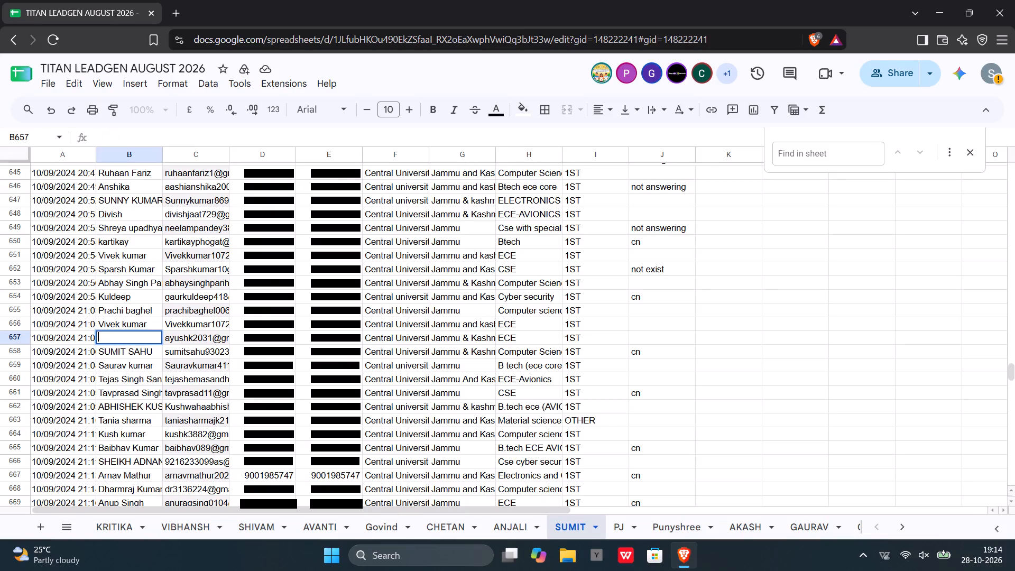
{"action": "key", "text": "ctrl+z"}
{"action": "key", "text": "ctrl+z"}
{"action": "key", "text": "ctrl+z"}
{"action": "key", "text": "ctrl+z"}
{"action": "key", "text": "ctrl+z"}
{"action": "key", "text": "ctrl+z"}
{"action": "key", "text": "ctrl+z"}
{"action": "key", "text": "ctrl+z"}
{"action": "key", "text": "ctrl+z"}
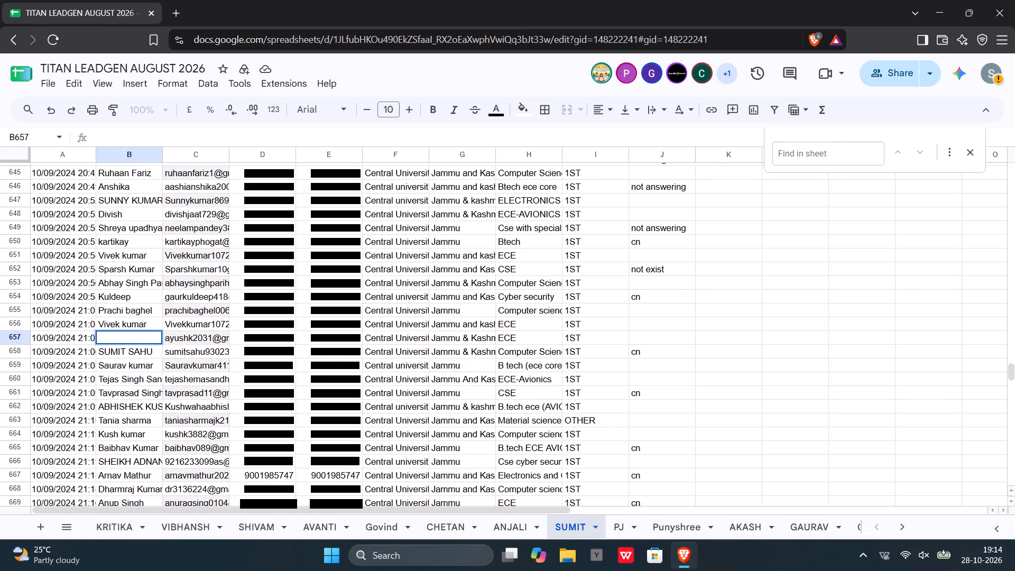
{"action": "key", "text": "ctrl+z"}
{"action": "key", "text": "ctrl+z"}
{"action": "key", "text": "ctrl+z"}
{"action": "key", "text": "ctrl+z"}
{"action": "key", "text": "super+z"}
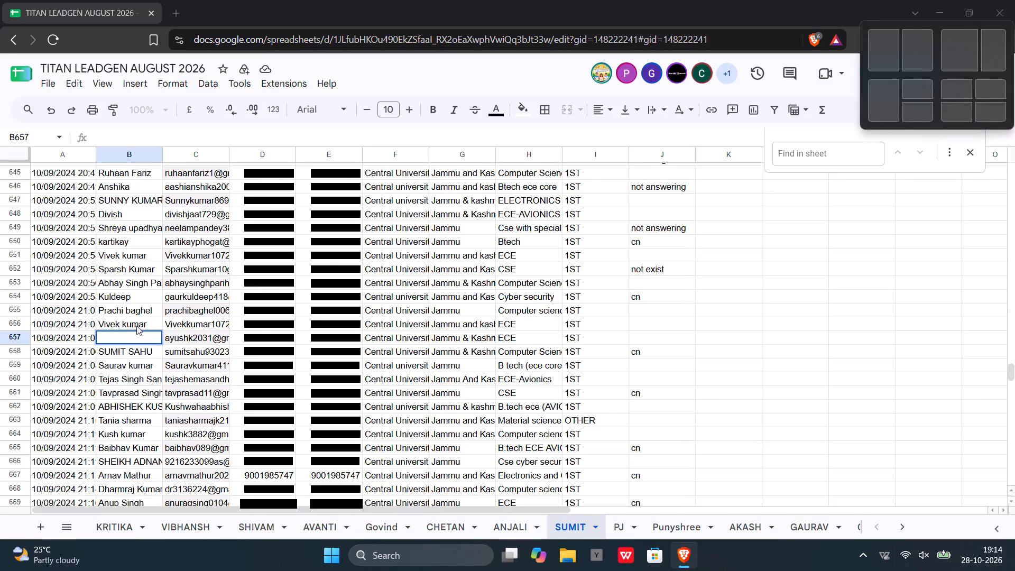
Enter "Ayush" as the student name in cell B657 of the SUMIT sheet.
{"action": "left_click", "coordinate": [124, 339]}
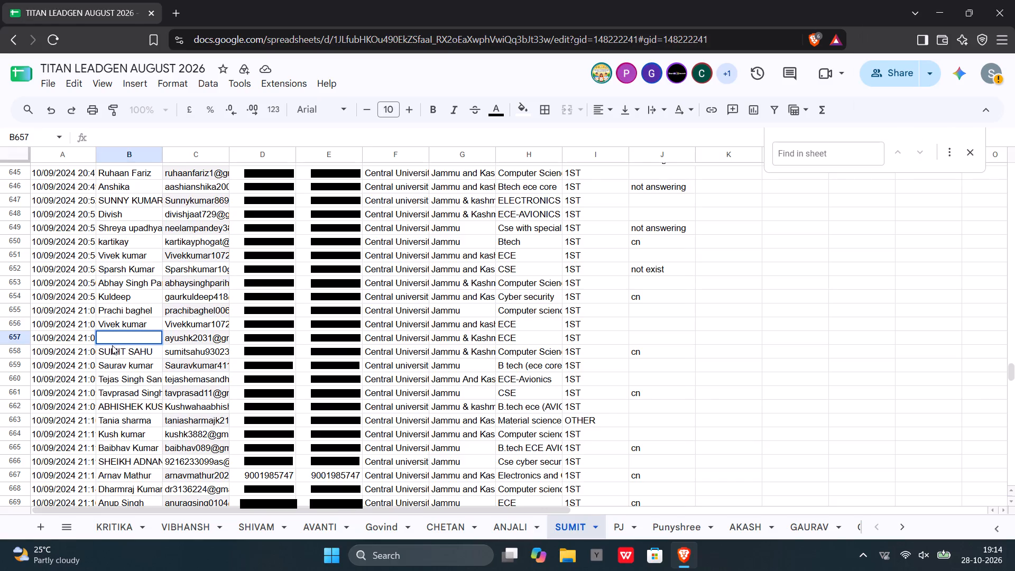
{"action": "type", "text": "Ayusg"}
{"action": "key", "text": "BackSpace"}
{"action": "key", "text": "h"}
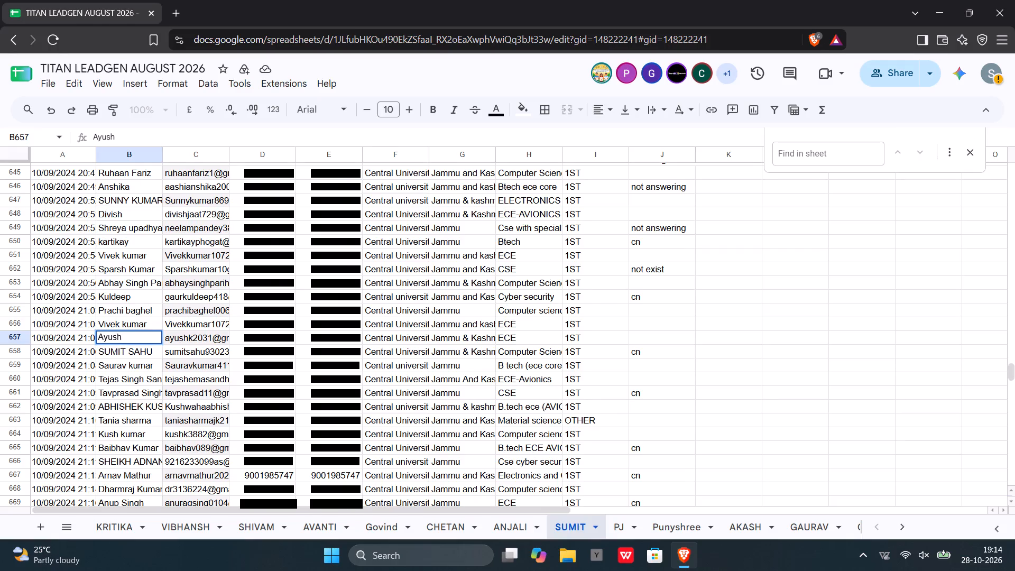
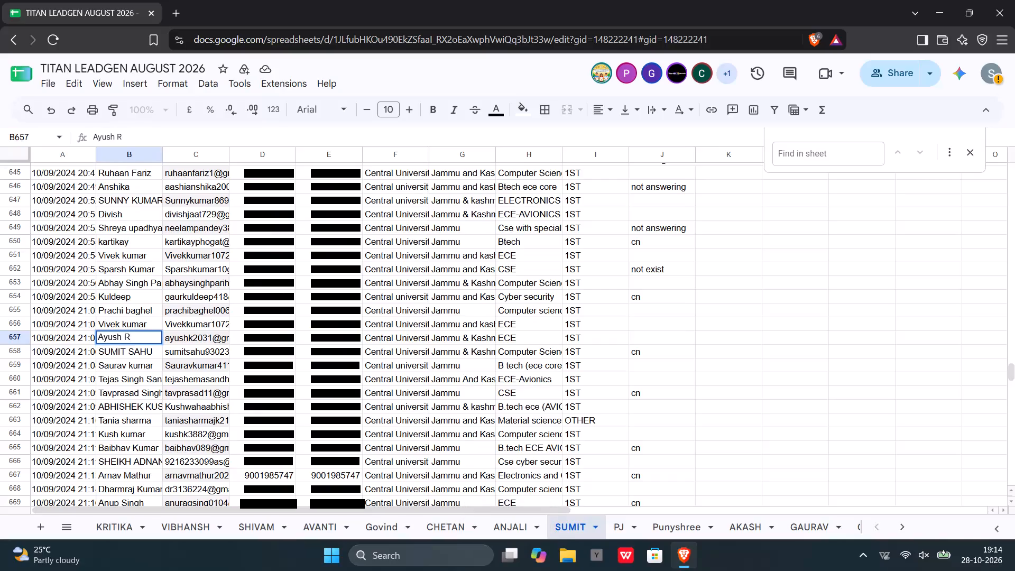
Finish entering the student's surname after the first name in cell B657 of the SUMIT sheet.
{"action": "type", "text": "j"}
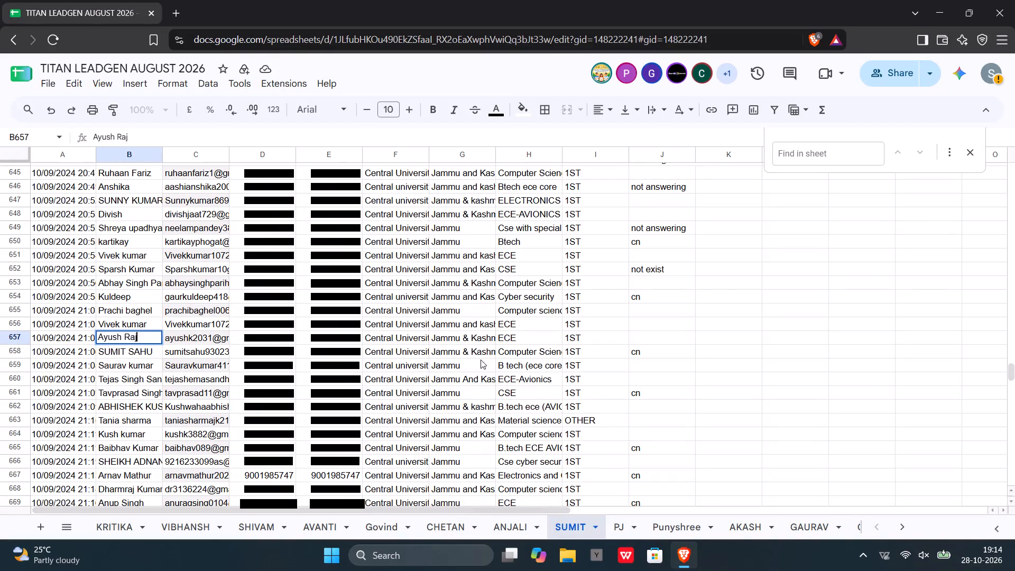
{"action": "left_click", "coordinate": [648, 334]}
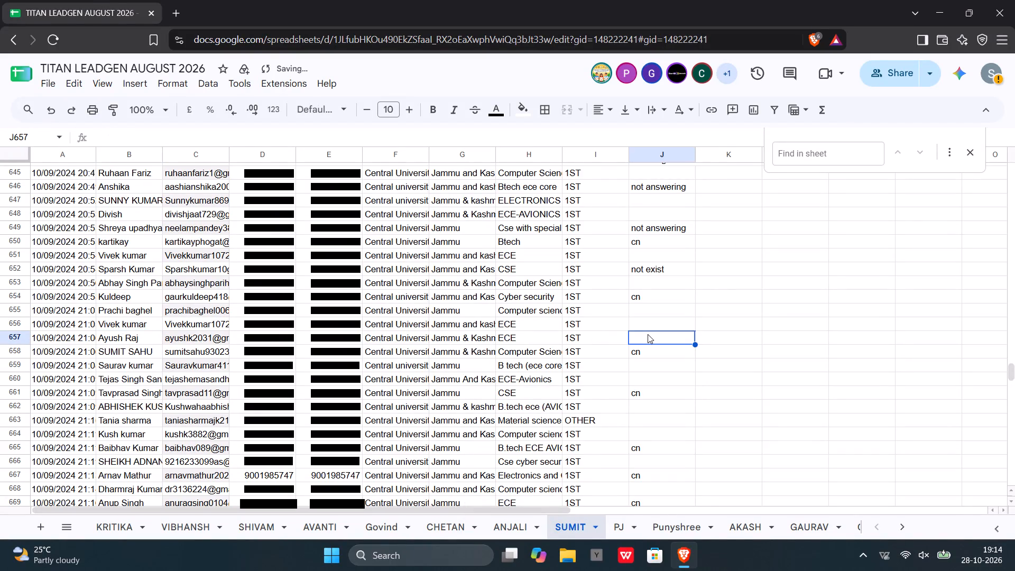
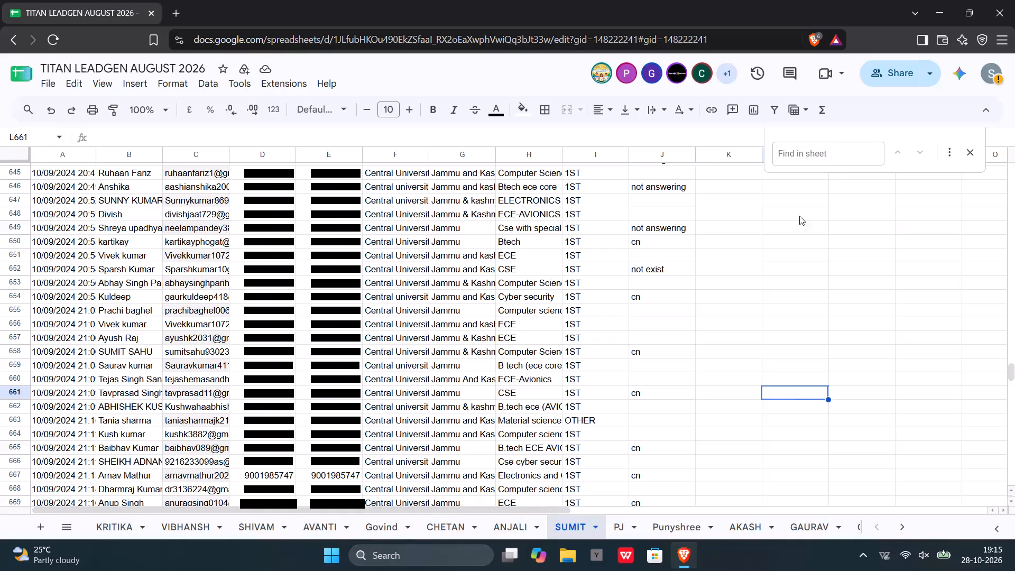
Search the SUMIT sheet for a student by the opening digits of the phone number and examine the matching row.
{"action": "left_click", "coordinate": [805, 155]}
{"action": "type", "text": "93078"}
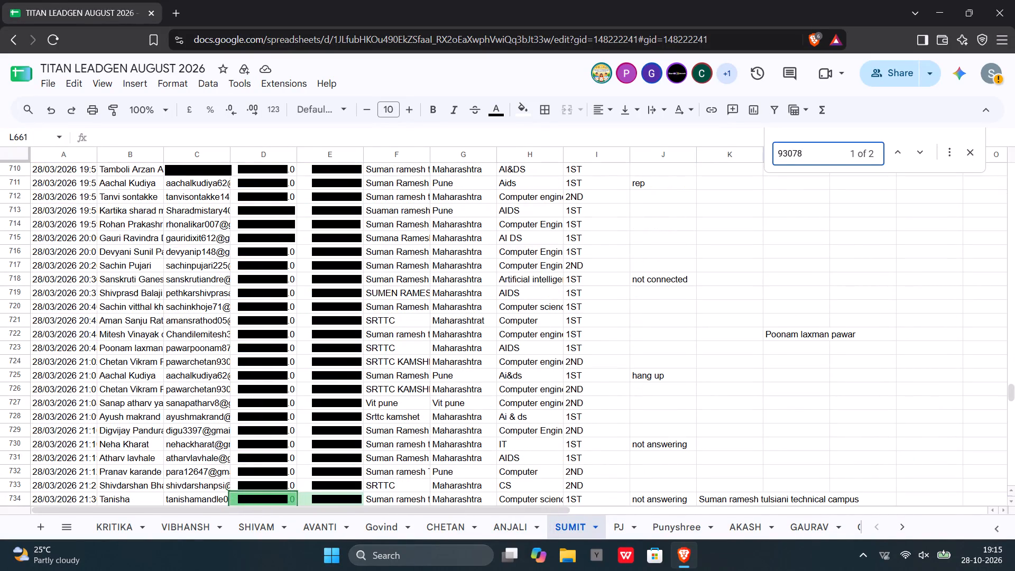
{"action": "scroll", "coordinate": [578, 233], "scroll_direction": "down", "scroll_amount": 1}
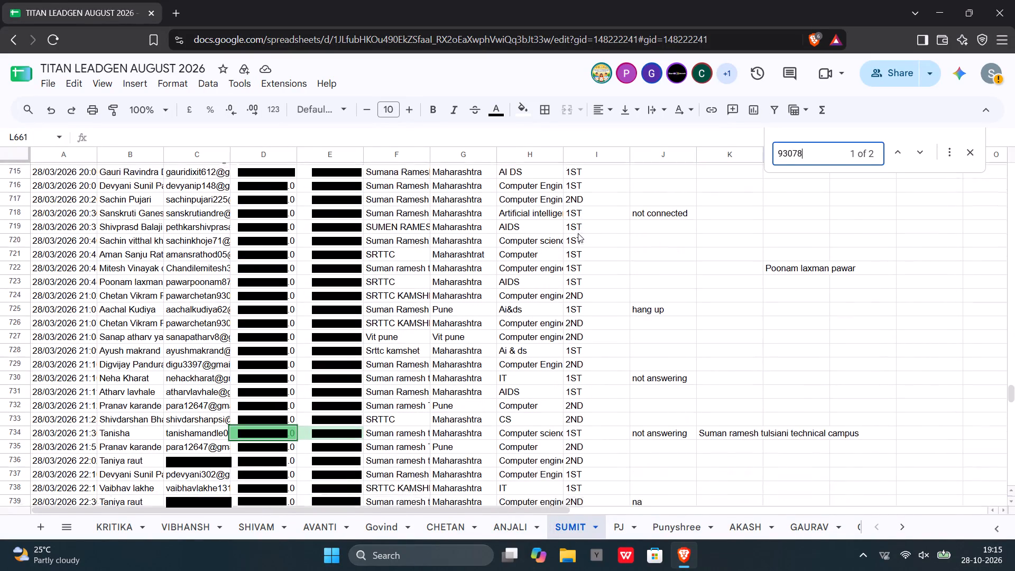
{"action": "scroll", "coordinate": [578, 233], "scroll_direction": "down", "scroll_amount": 1}
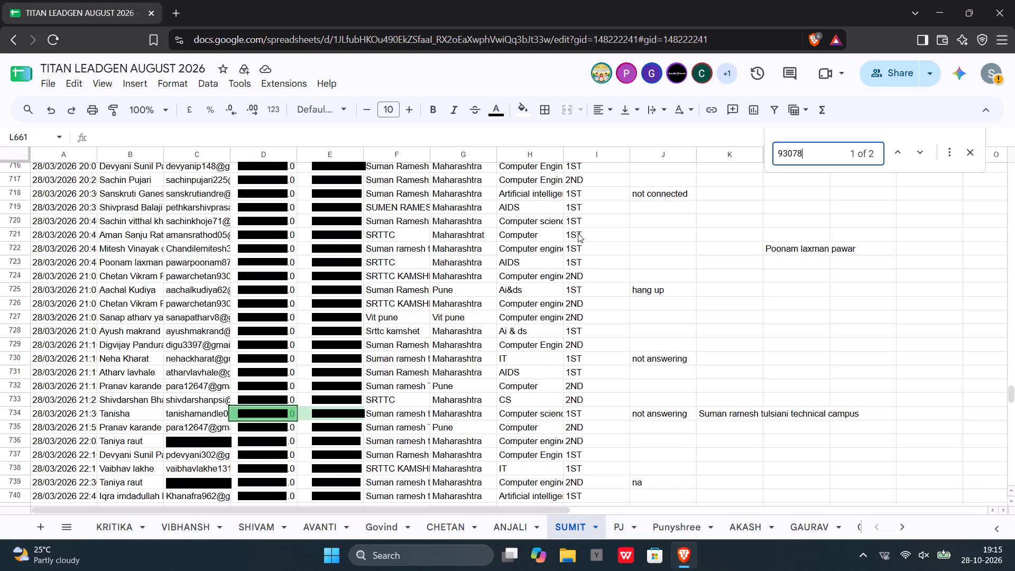
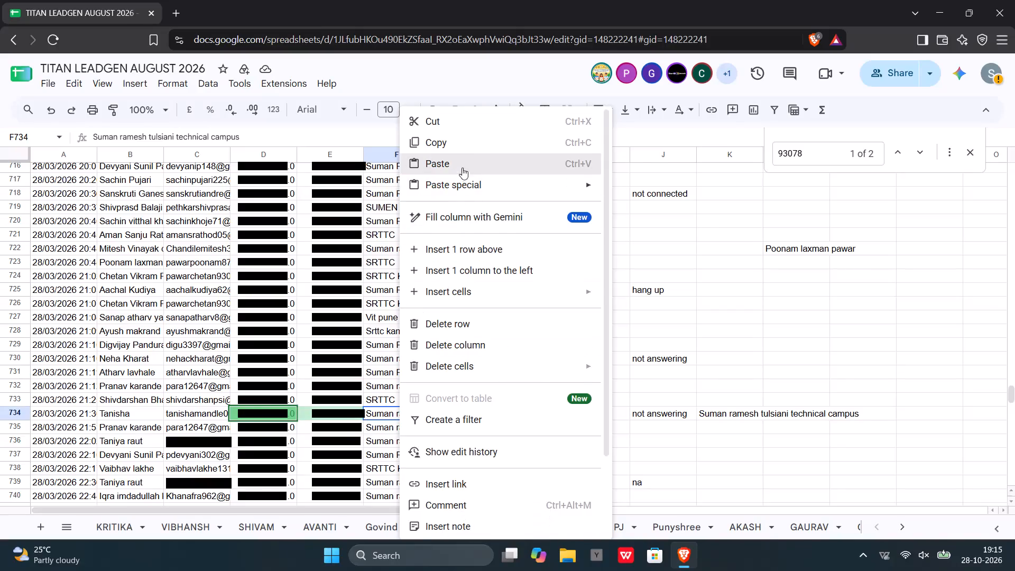
Copy the college name from cell F734 in the matching student's row.
{"action": "left_click", "coordinate": [456, 143]}
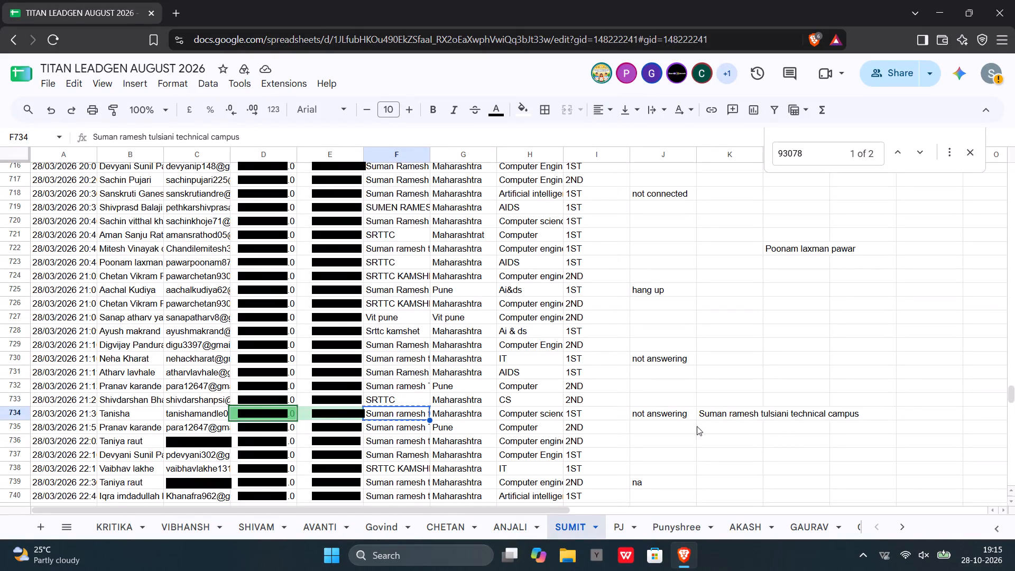
{"action": "right_click", "coordinate": [409, 415]}
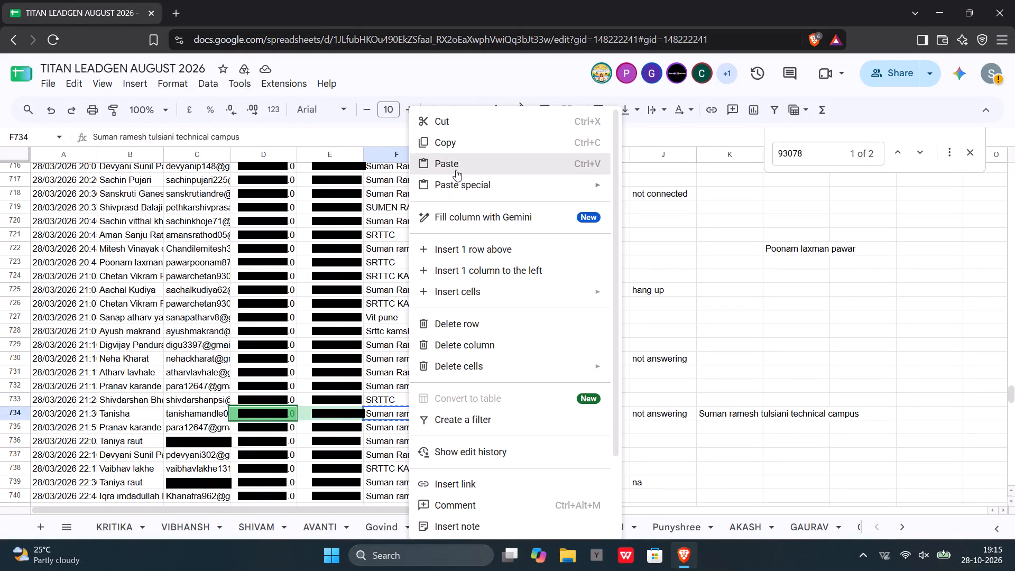
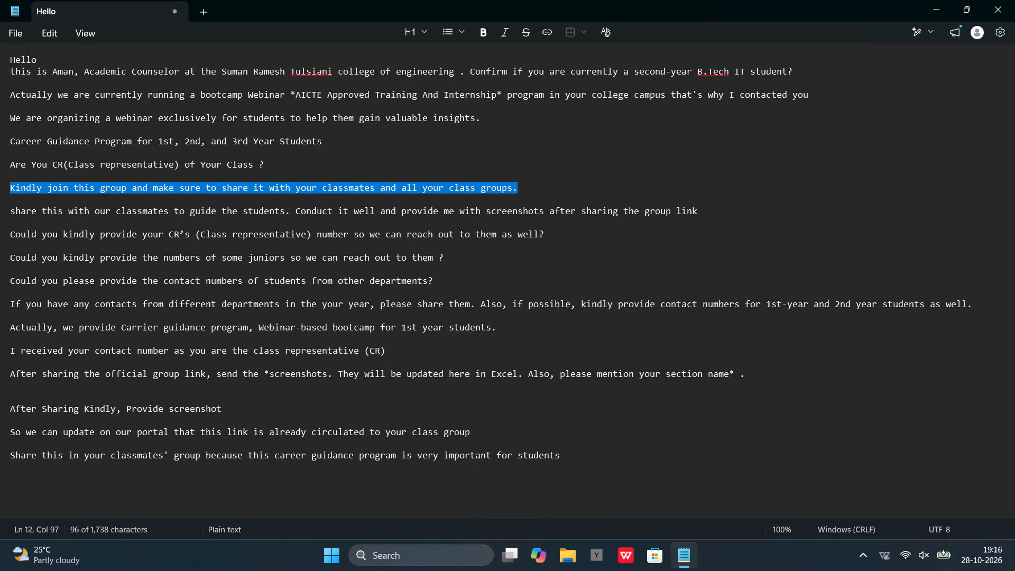
Copy the message line "Kindly join this group and make sure to share it with your classmates and all your class groups.".
{"action": "key", "text": "ctrl+c"}
Select the message line starting "share this with our classmates to guide the students" through "after sharing the group link".
{"action": "left_click_drag", "start_coordinate": [723, 217], "coordinate": [722, 213]}
{"action": "left_click_drag", "start_coordinate": [722, 213], "coordinate": [718, 199]}
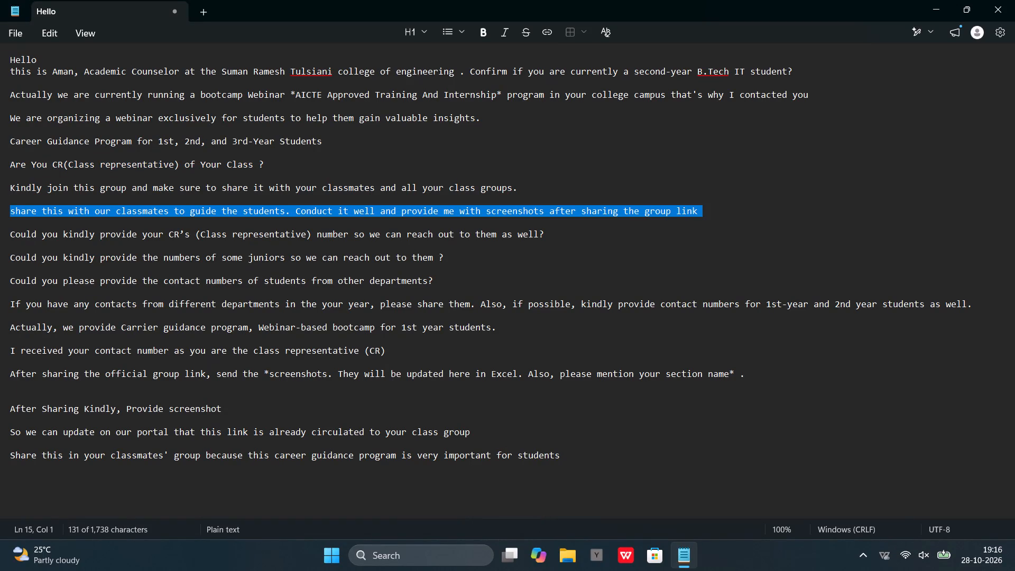
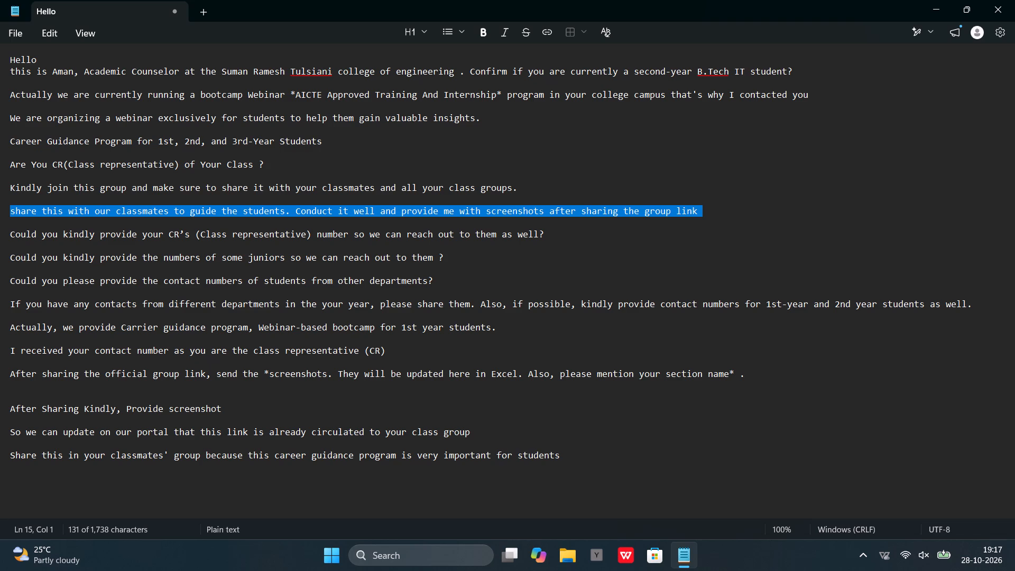
Copy the message line "After Sharing Kindly, Provide screenshot".
{"action": "left_click_drag", "start_coordinate": [247, 412], "coordinate": [245, 398]}
{"action": "key", "text": "ctrl+c"}
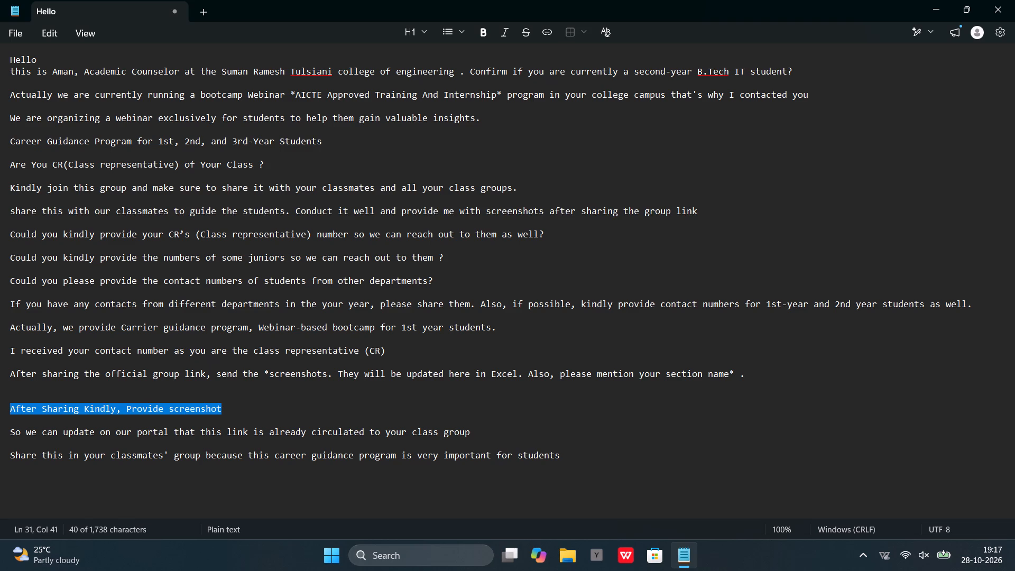
Copy the message line "So we can update on our portal that this link is already circulated to your class group".
{"action": "left_click_drag", "start_coordinate": [498, 436], "coordinate": [490, 418]}
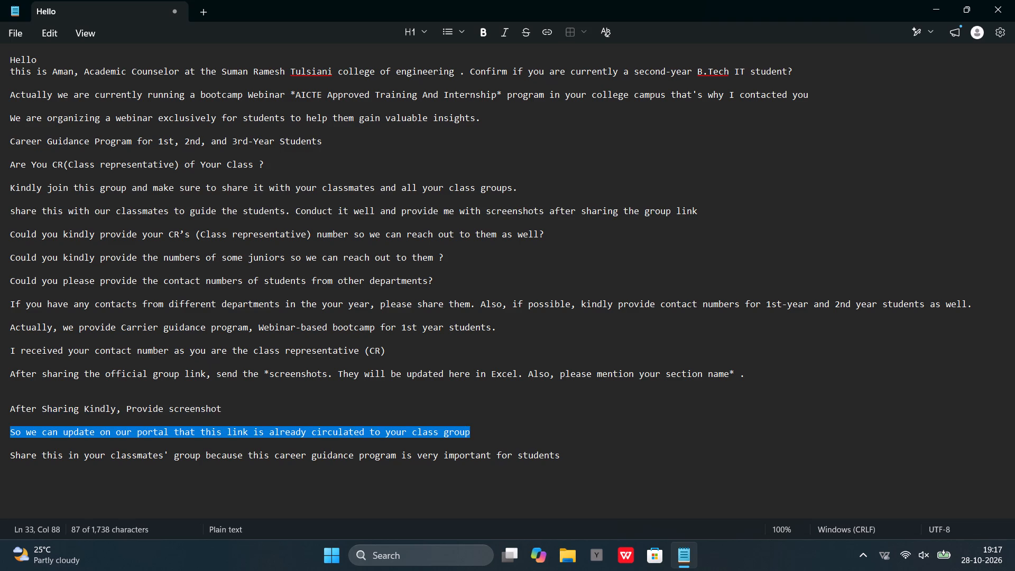
{"action": "key", "text": "ctrl+c"}
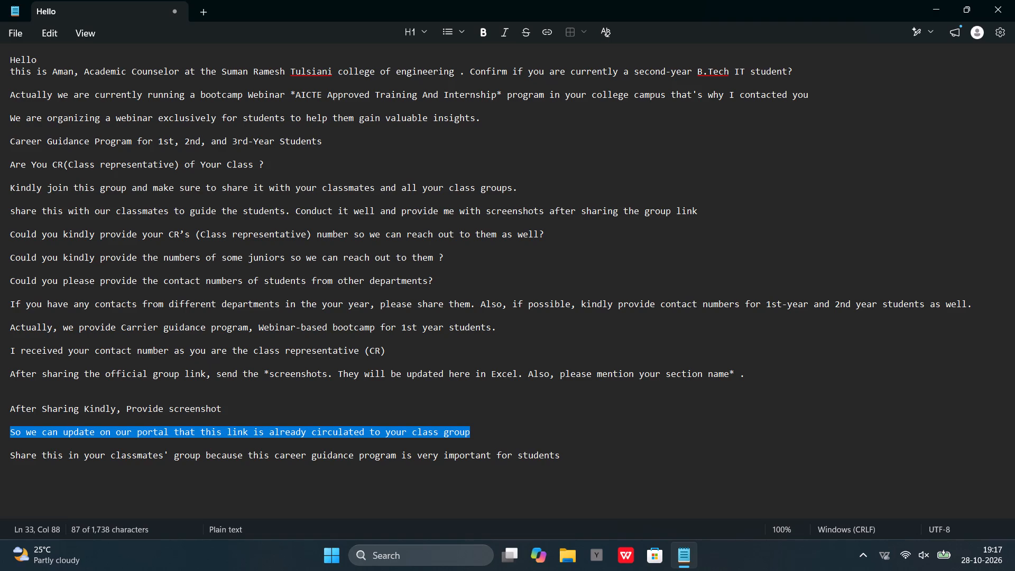